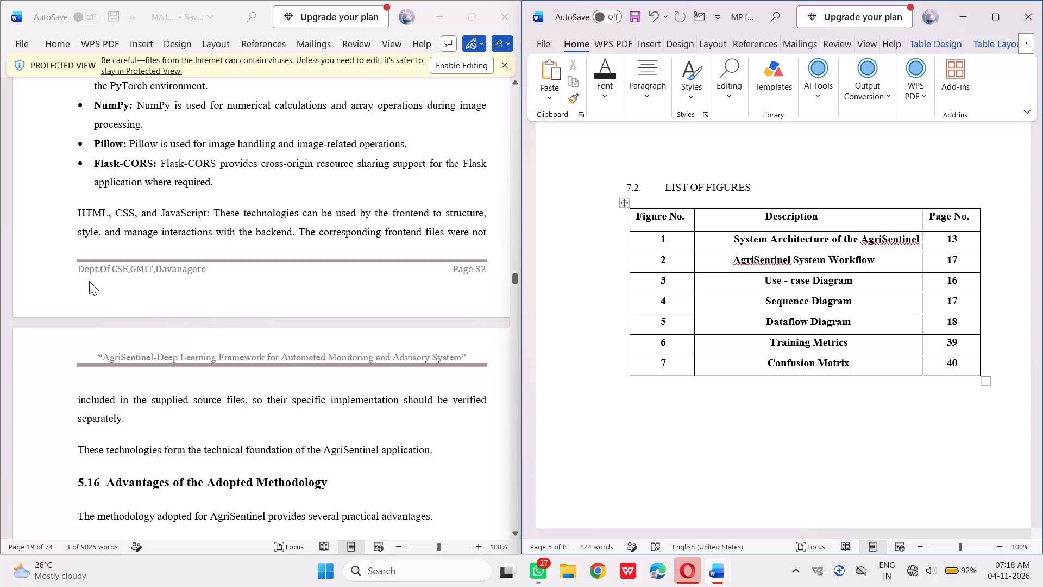
Look through the AgriSentinel project report's methodology, implementation and results chapters for the next captioned figure and its page number.
scroll(148, 177, "right", 1)
left_click(280, 176)
scroll(299, 233, "down", 1)
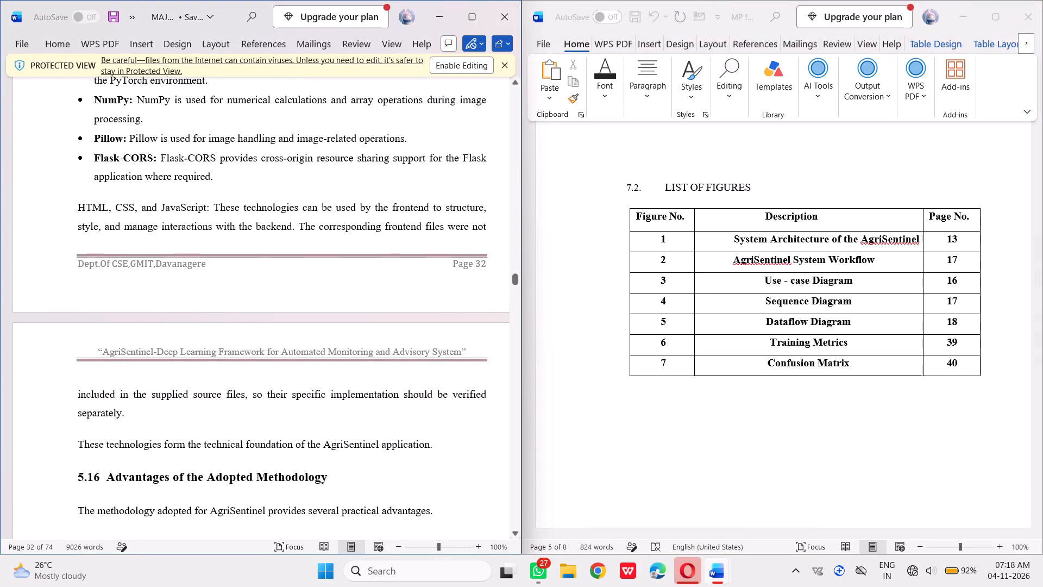
scroll(299, 233, "down", 1)
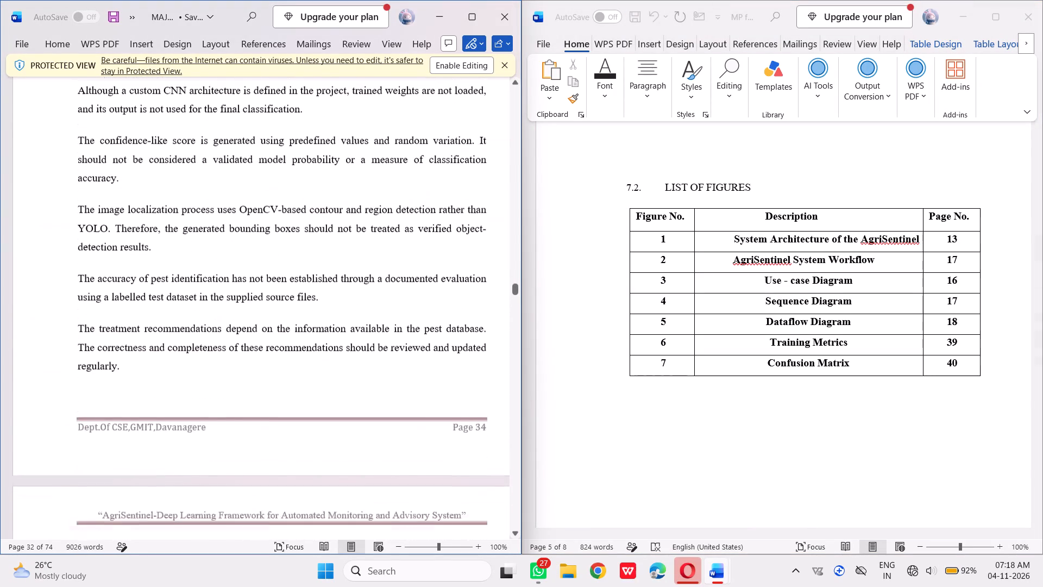
scroll(299, 233, "down", 1)
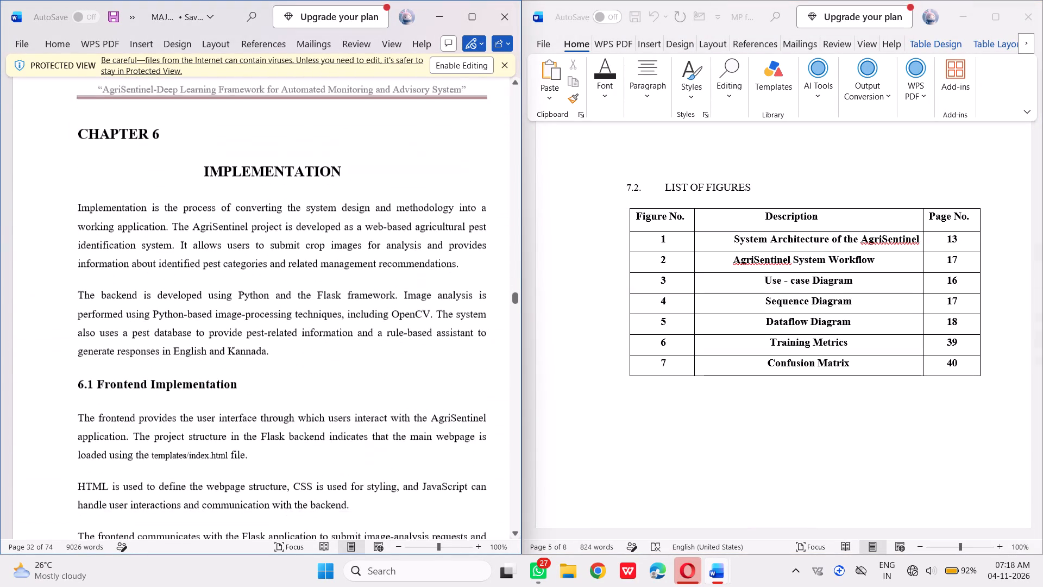
scroll(299, 233, "down", 2)
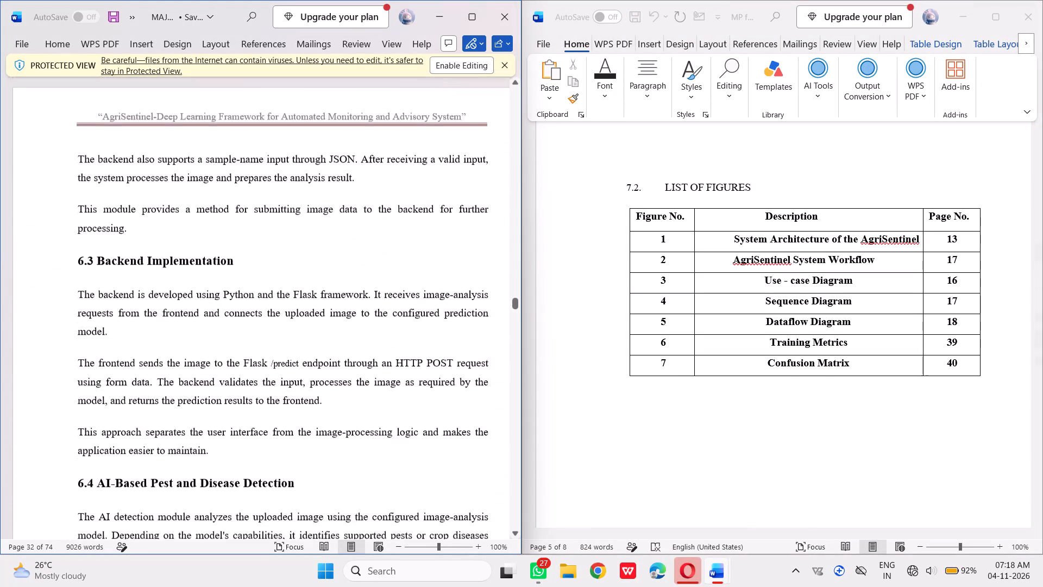
scroll(299, 233, "down", 2)
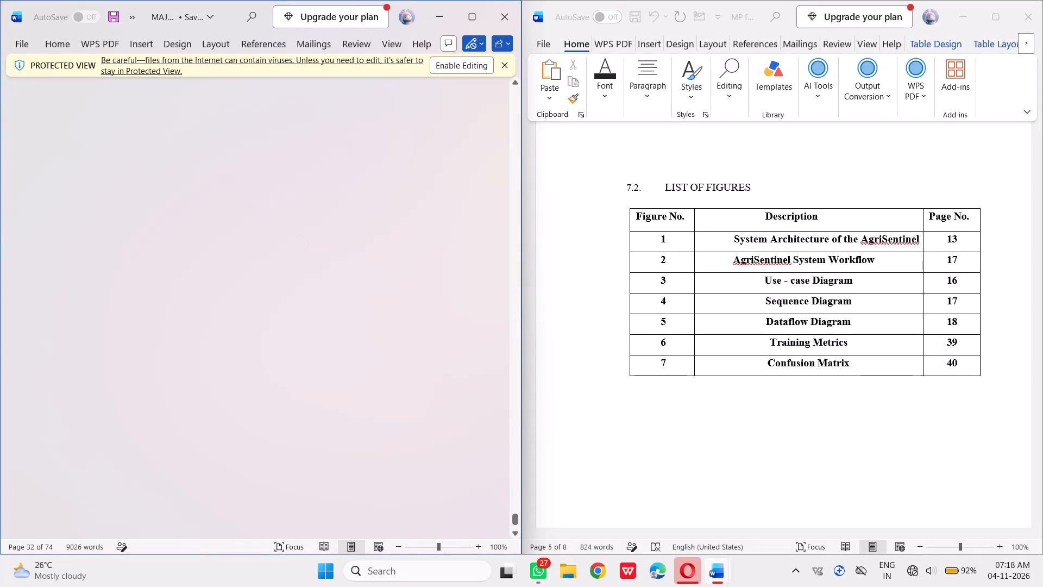
scroll(299, 233, "down", 1)
scroll(299, 233, "up", 20)
scroll(299, 233, "up", 19)
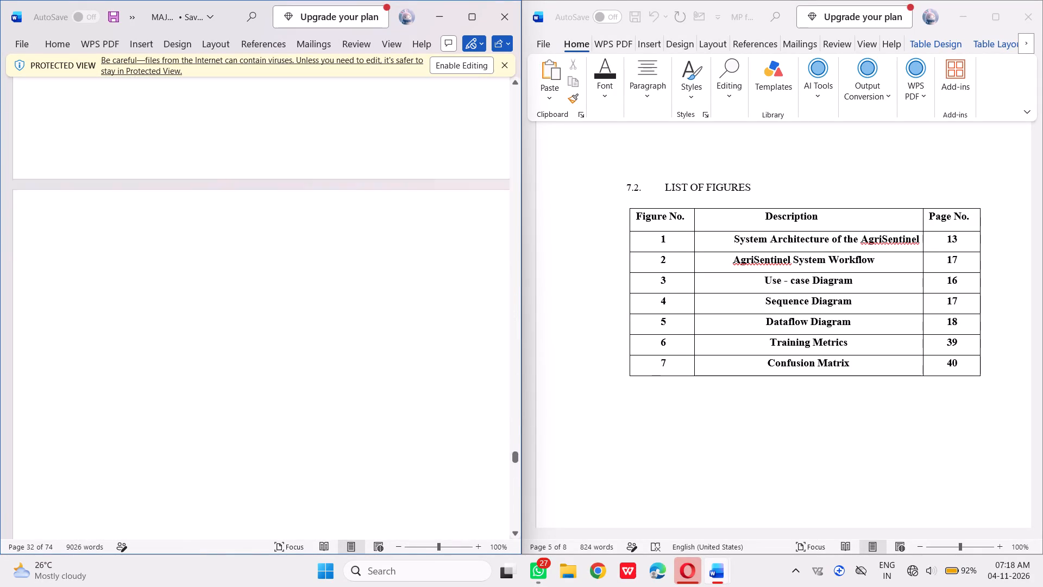
scroll(299, 233, "up", 20)
scroll(299, 233, "up", 20)
scroll(299, 233, "up", 18)
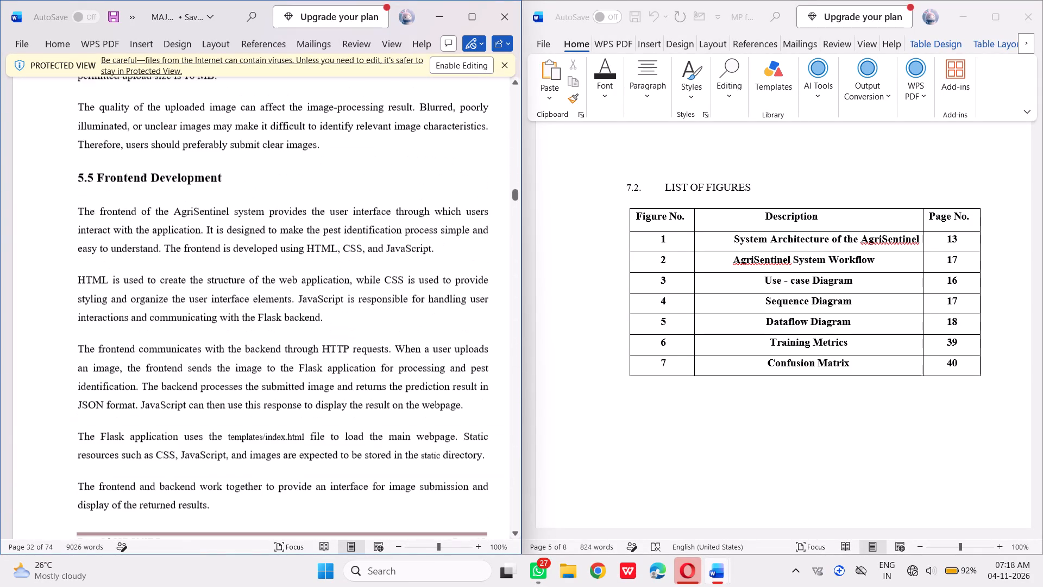
scroll(299, 233, "up", 1)
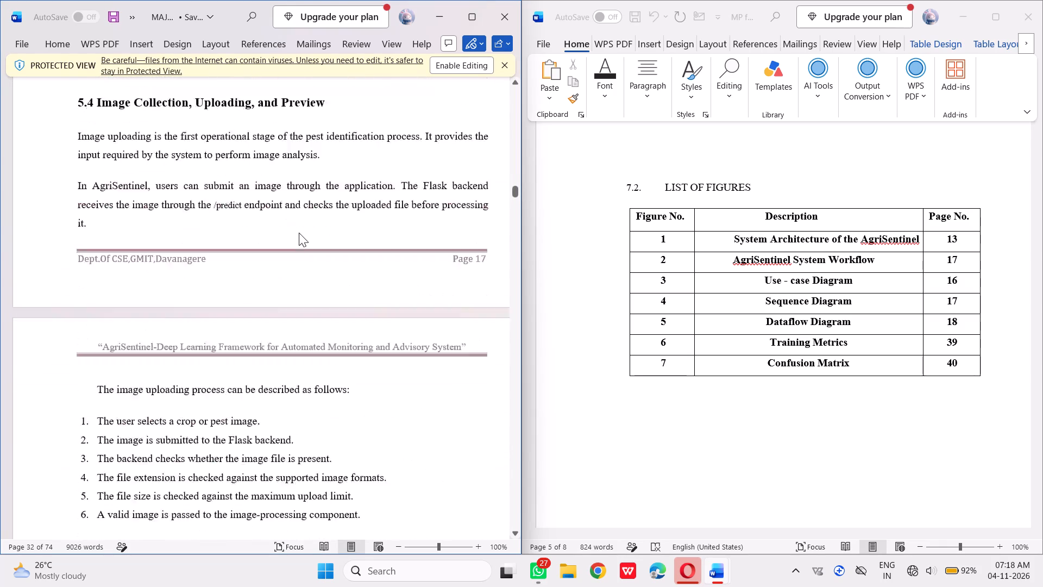
scroll(299, 233, "down", 5)
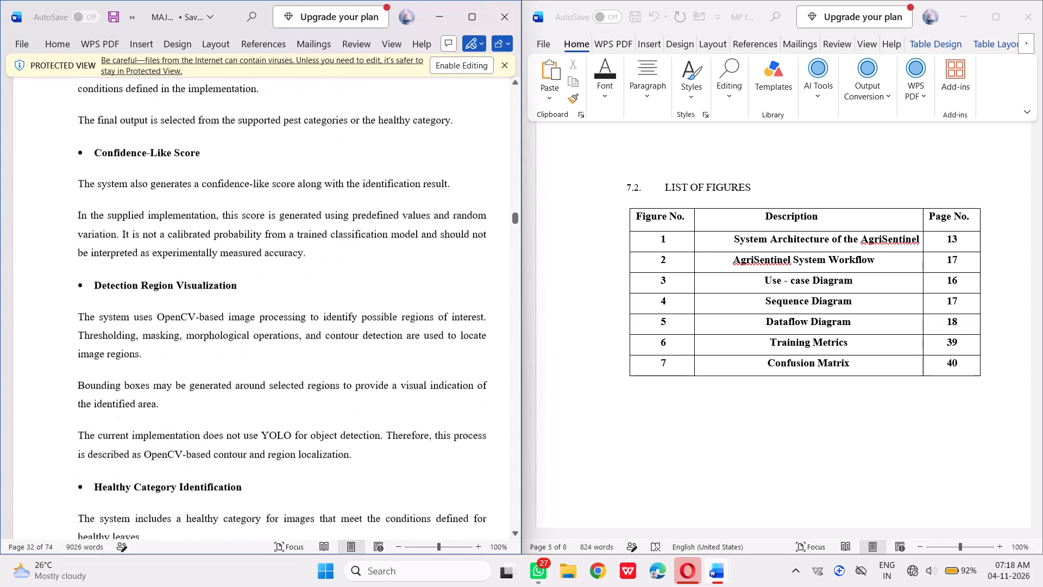
scroll(299, 233, "left", 1)
scroll(299, 233, "down", 1)
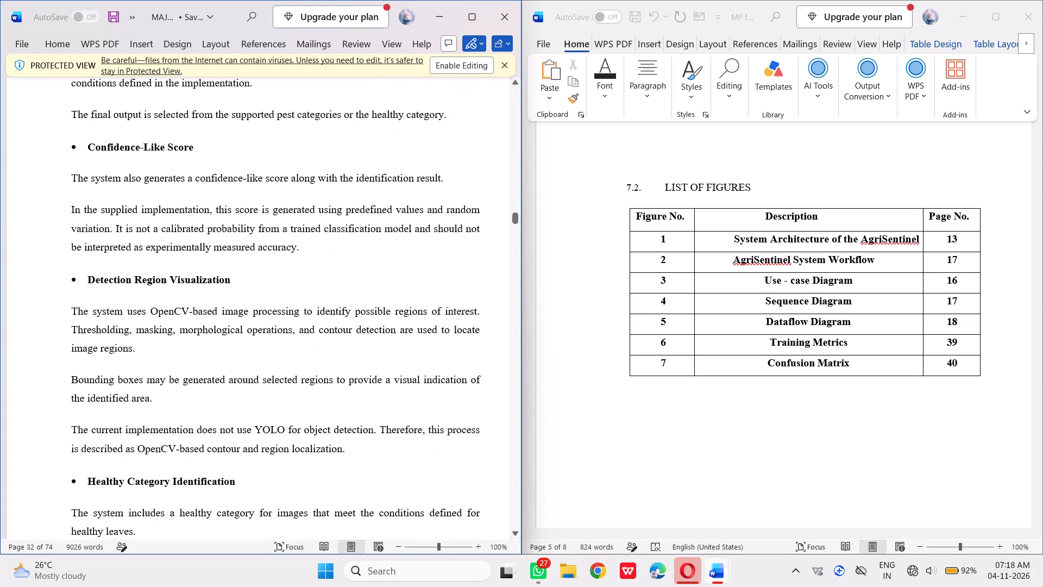
left_click(299, 233)
scroll(299, 233, "down", 2)
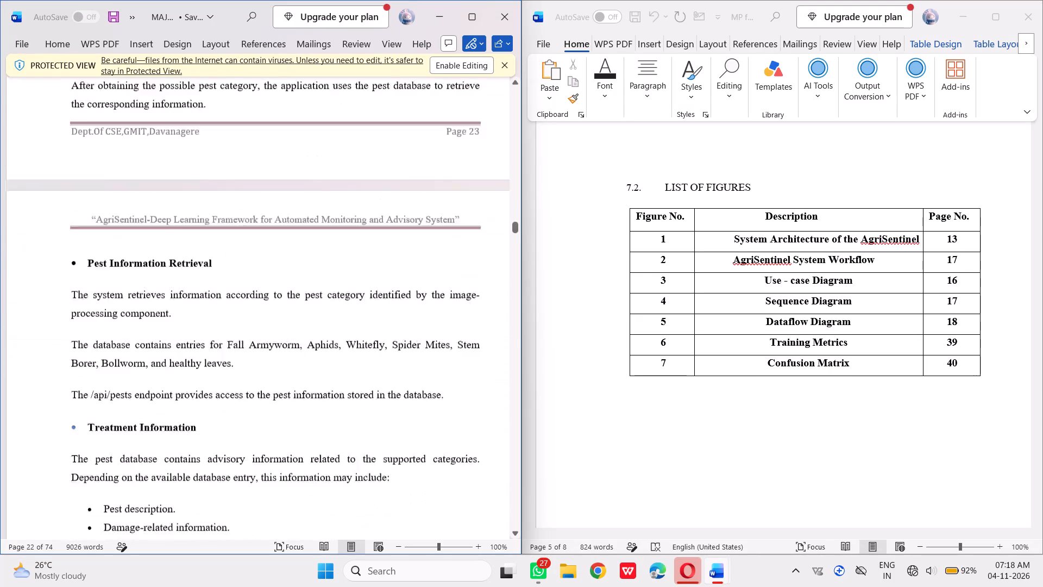
scroll(299, 233, "down", 1)
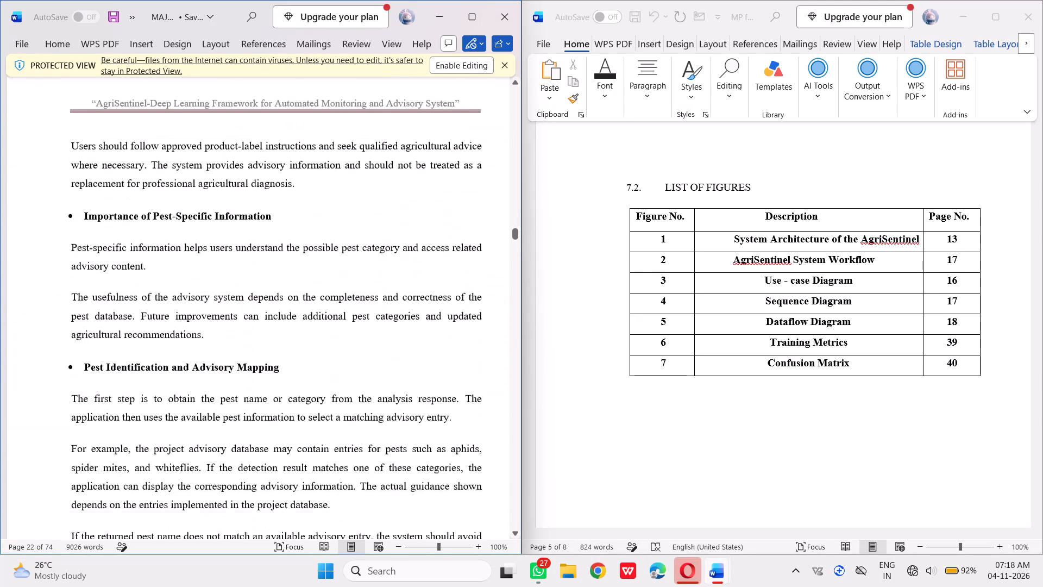
scroll(299, 233, "down", 2)
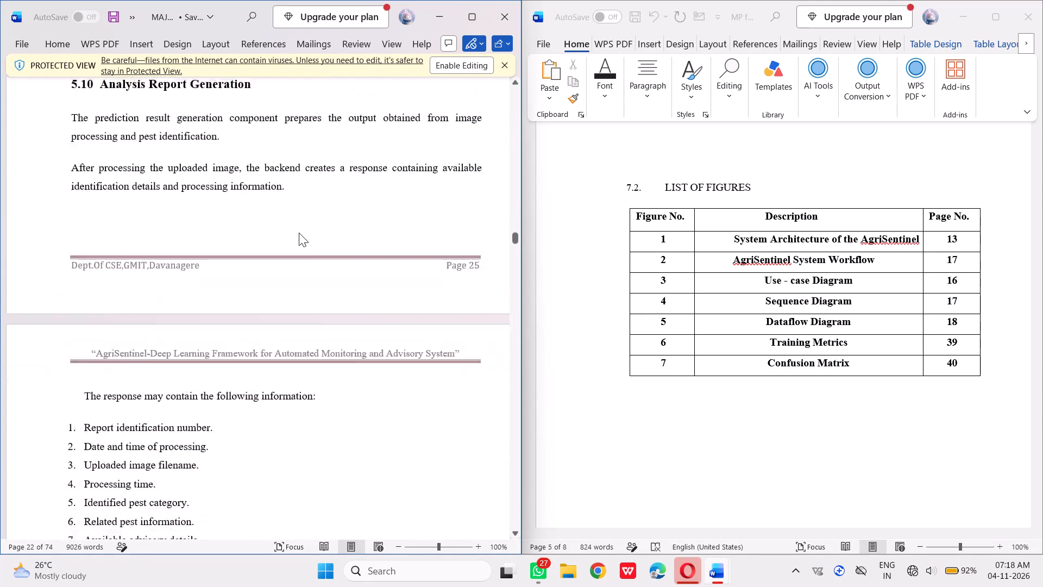
scroll(299, 233, "down", 1)
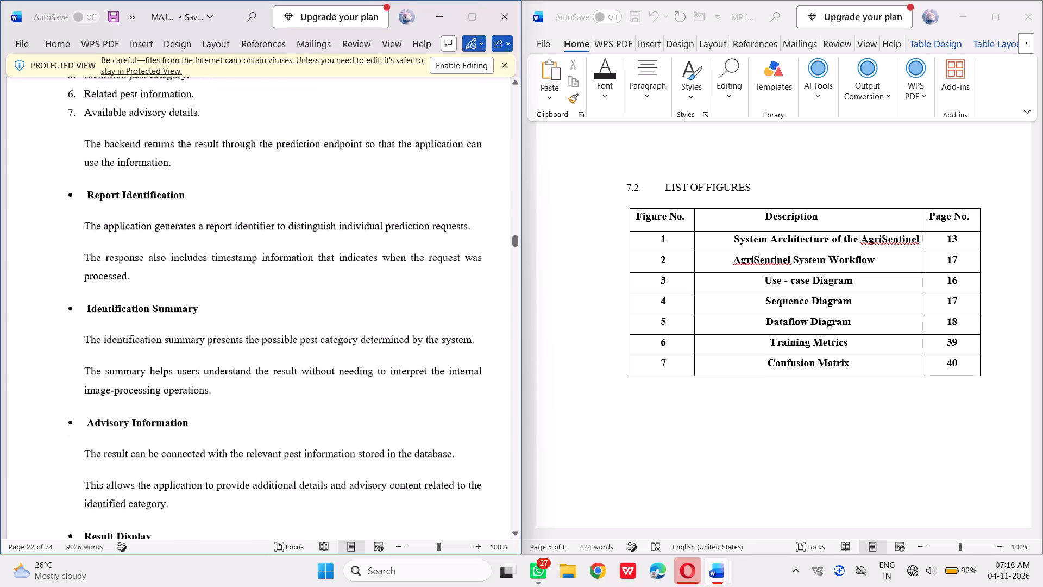
scroll(299, 233, "down", 1)
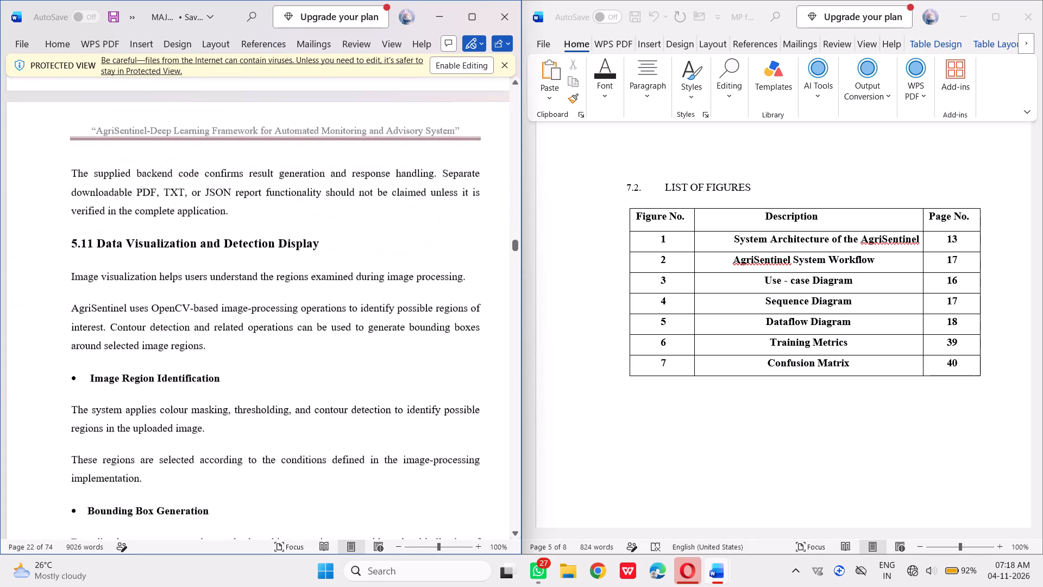
scroll(299, 233, "down", 2)
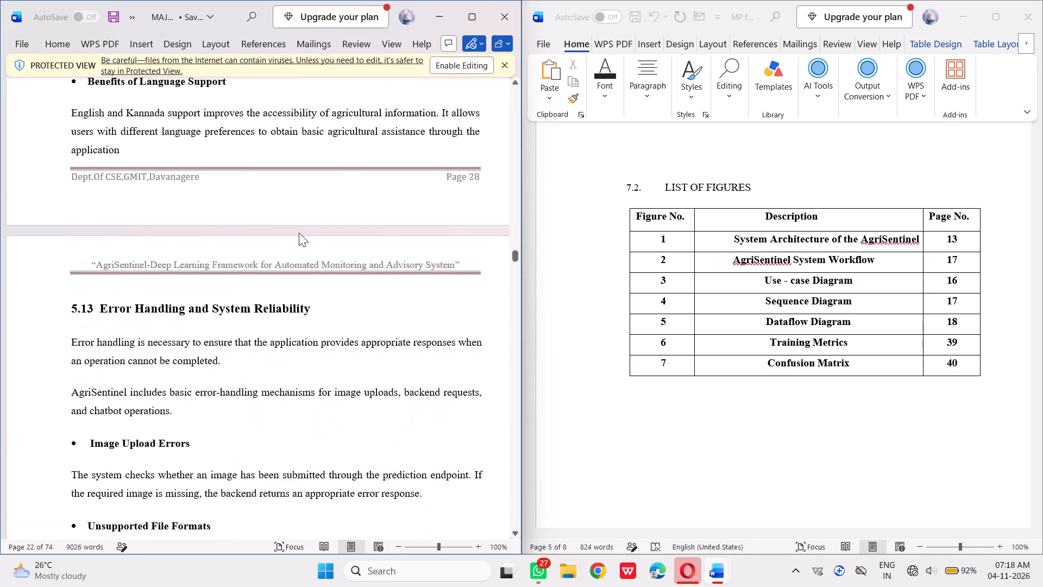
scroll(299, 233, "down", 1)
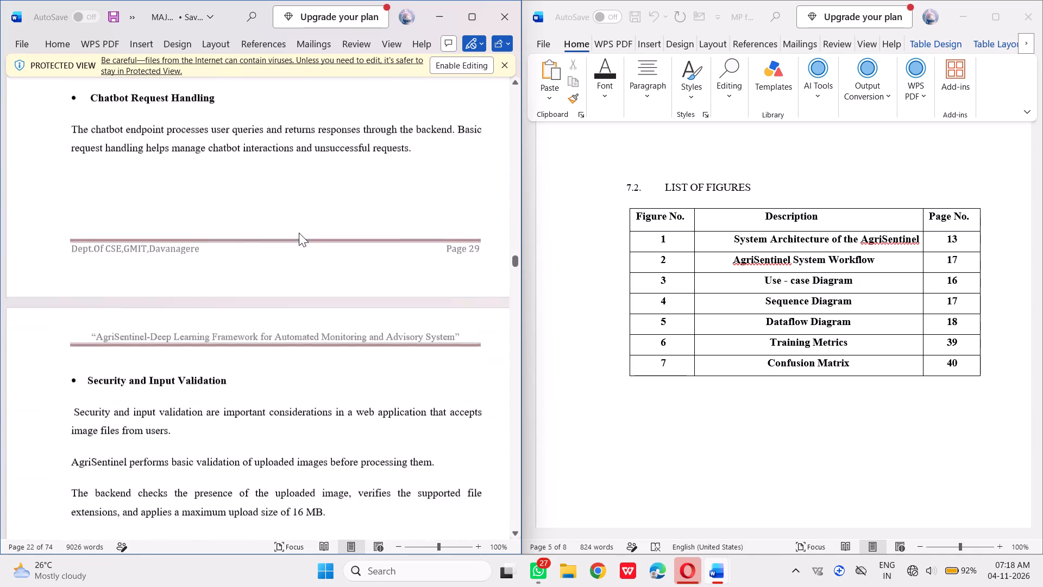
scroll(299, 233, "down", 1)
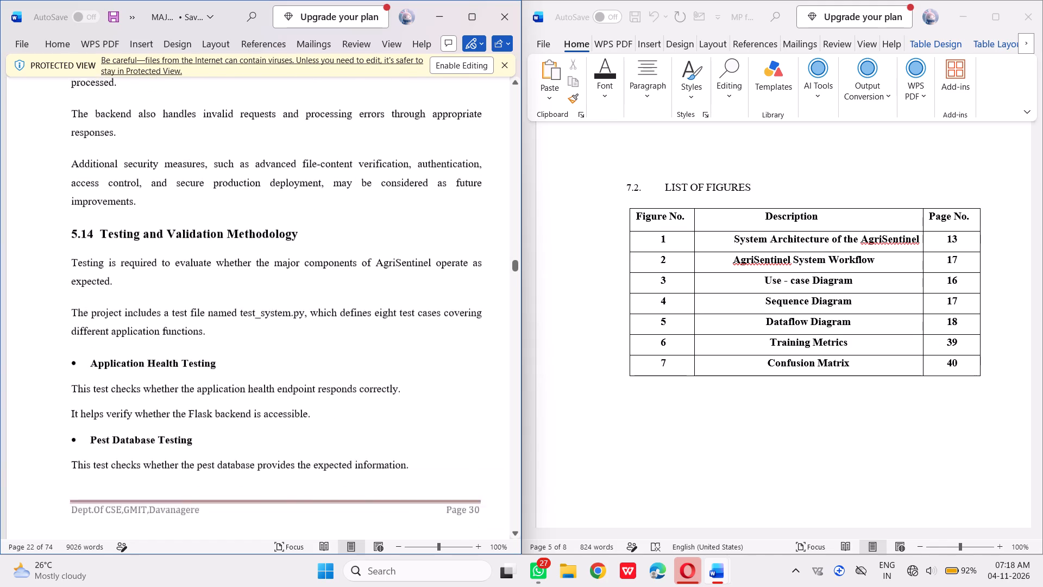
scroll(299, 233, "down", 1)
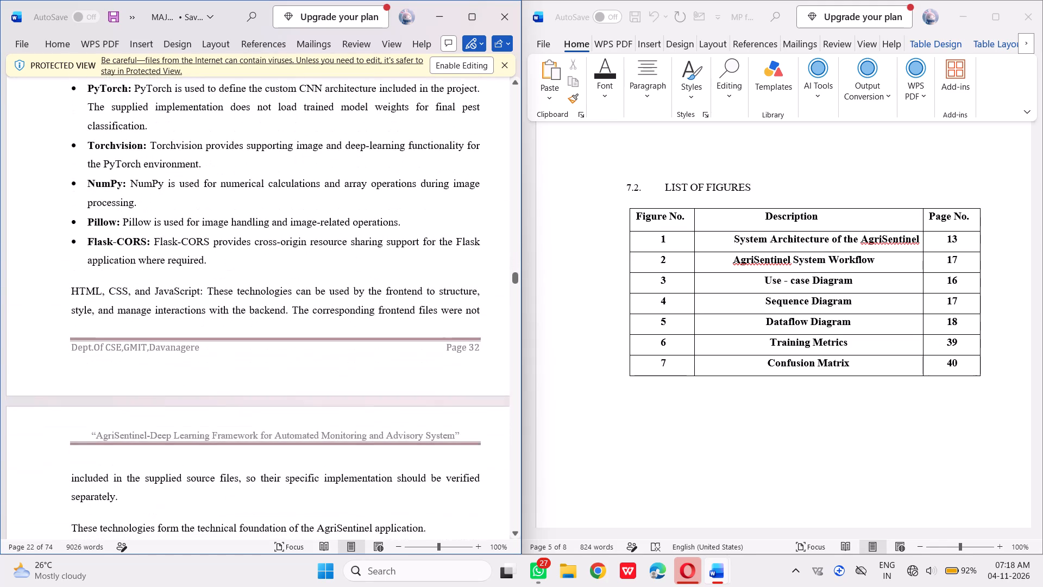
scroll(299, 233, "down", 1)
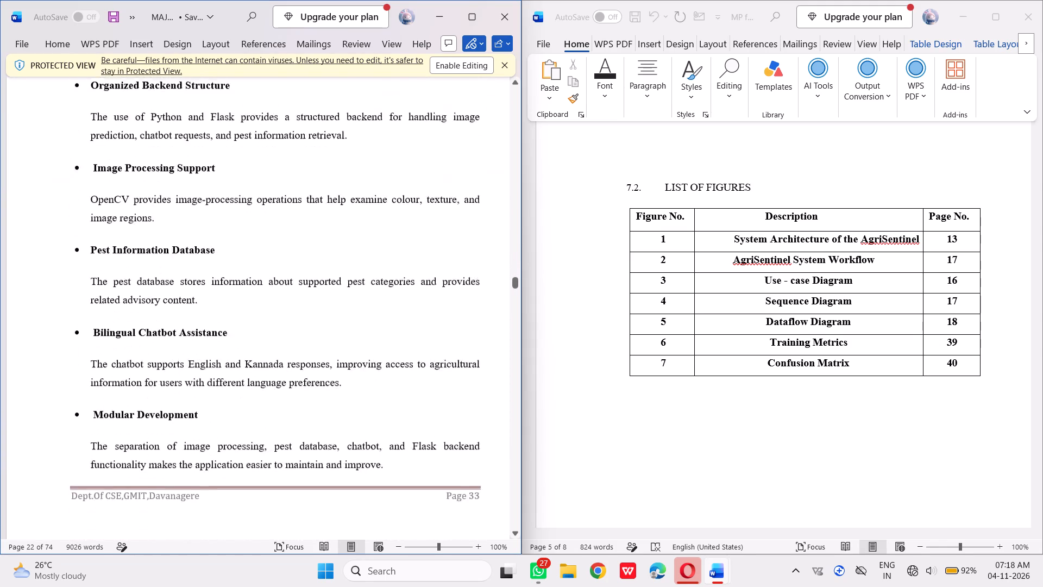
scroll(299, 233, "down", 1)
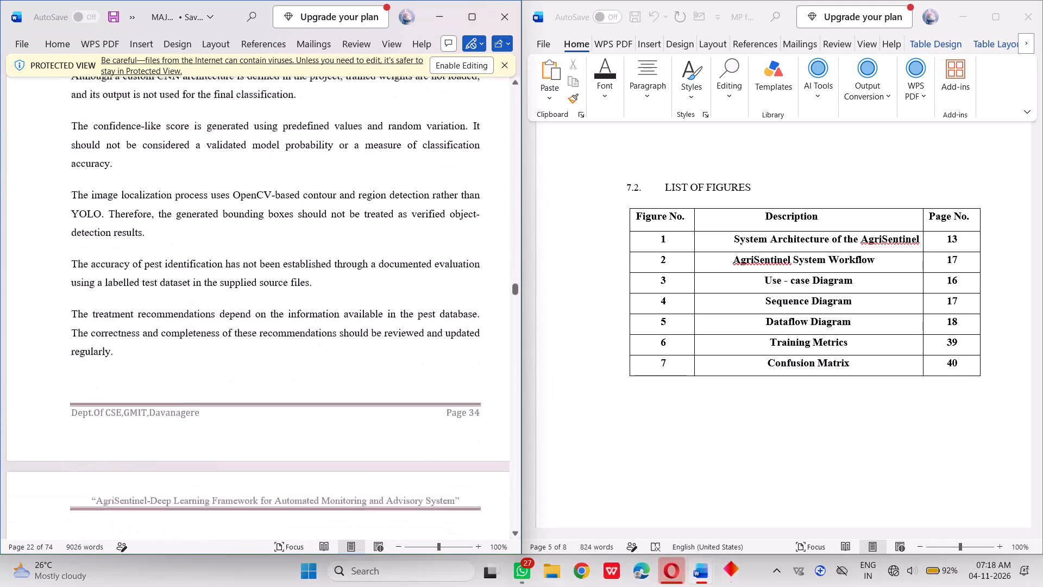
scroll(299, 233, "down", 2)
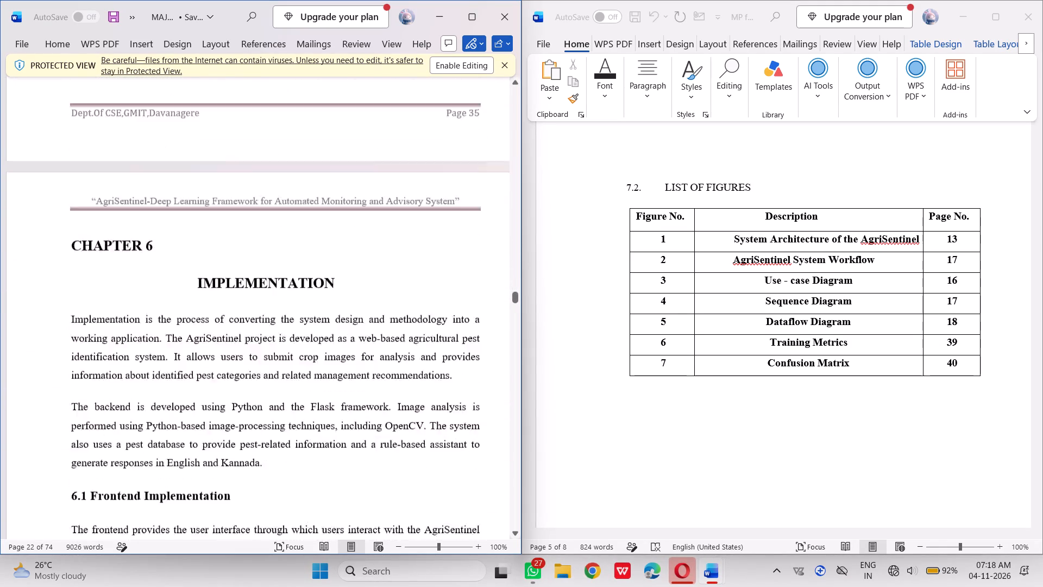
scroll(299, 233, "down", 2)
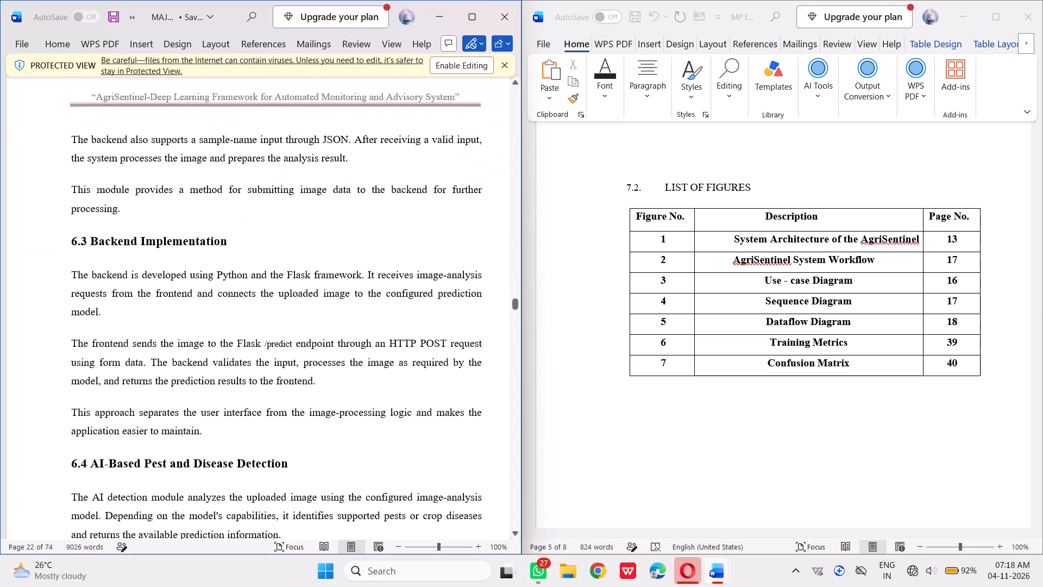
scroll(299, 233, "down", 1)
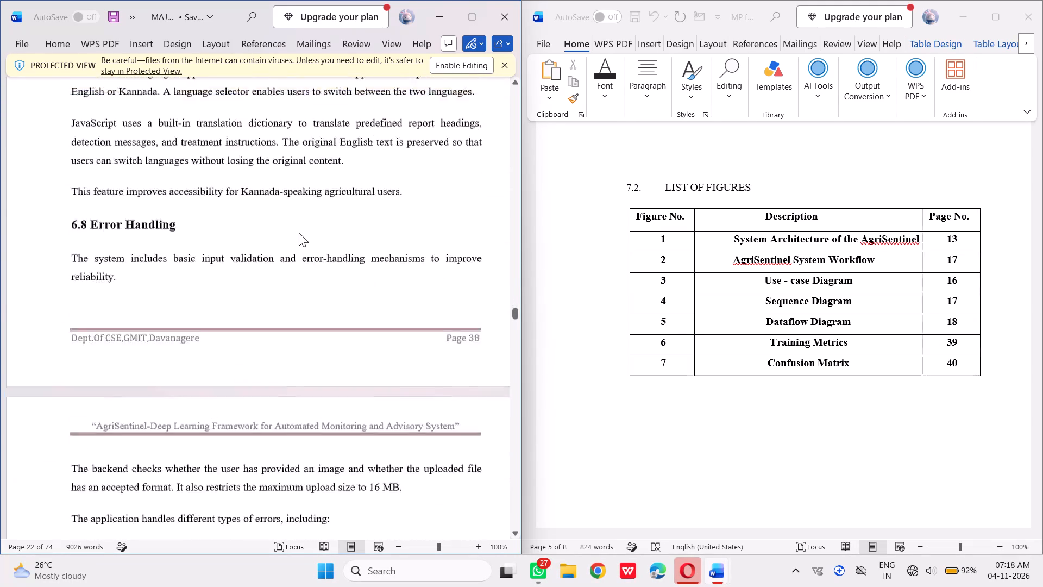
scroll(299, 233, "down", 1)
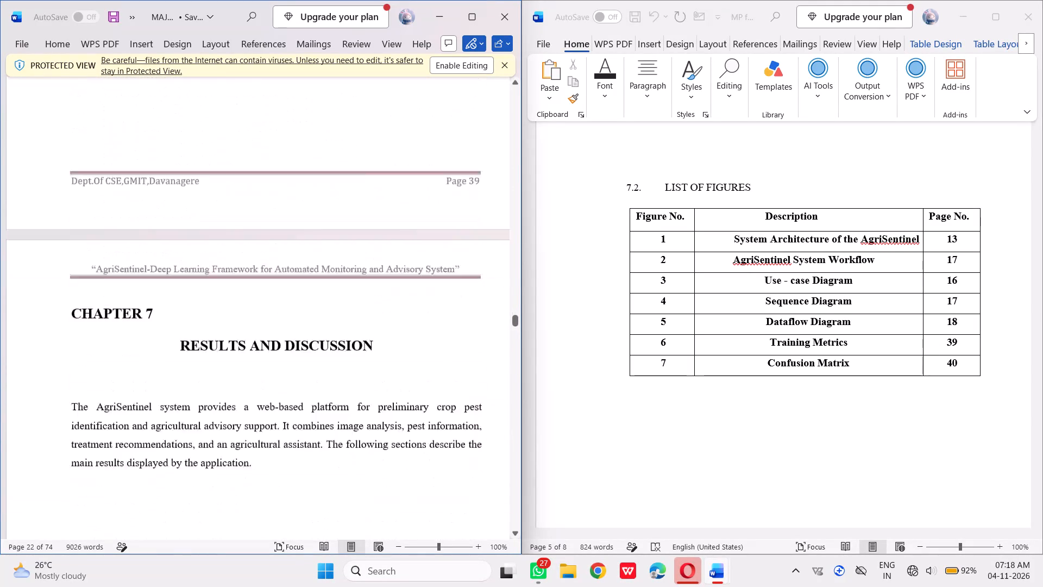
scroll(299, 233, "down", 1)
scroll(299, 233, "up", 2)
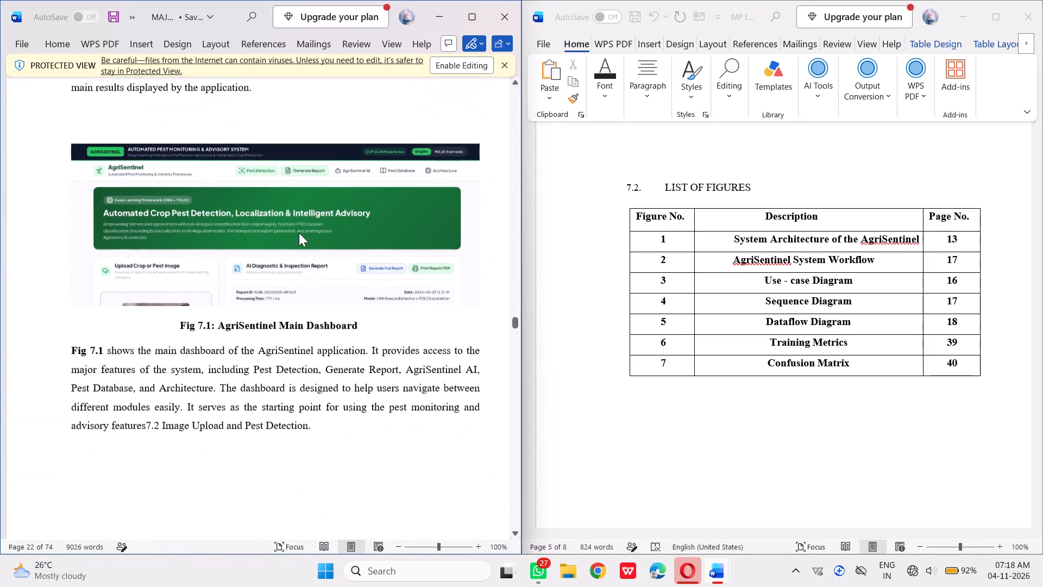
scroll(299, 233, "up", 2)
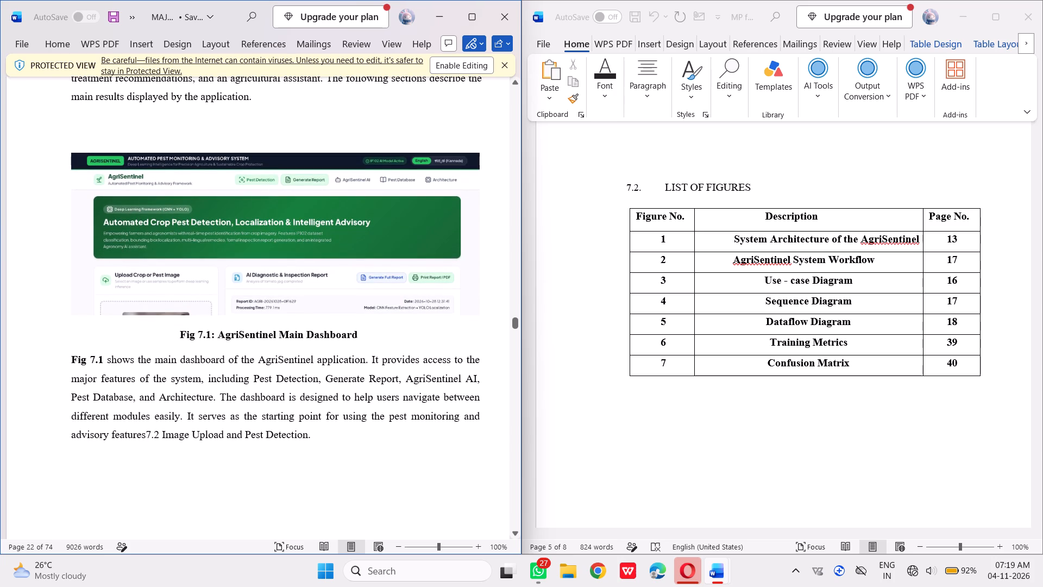
scroll(359, 335, "down", 1)
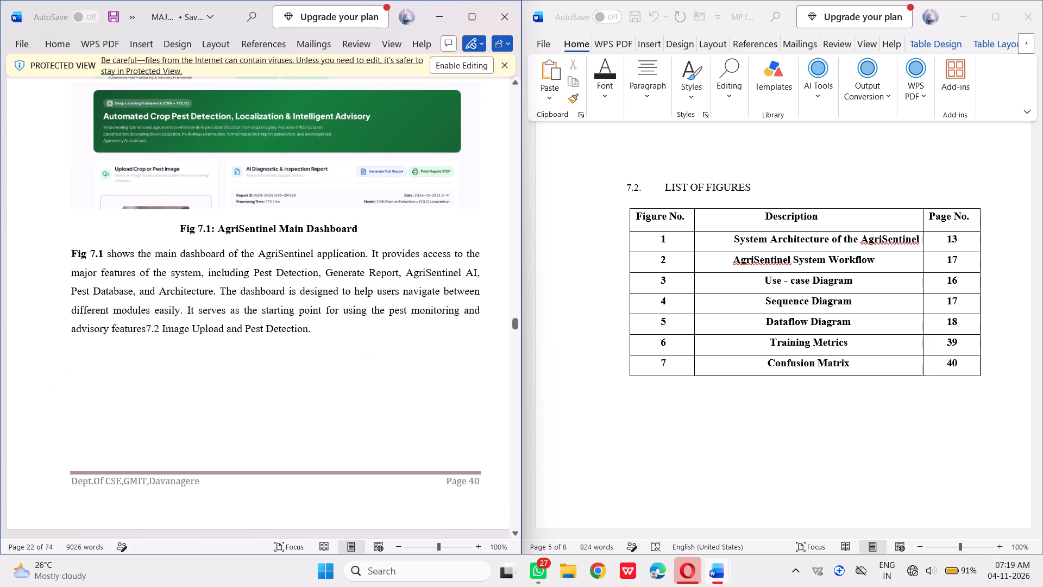
Copy the Fig 7.1 caption text "AgriSentinel Main Dashboard" from the report over the figure 3 description in the List of Figures table.
left_click_drag(355, 229, 220, 232)
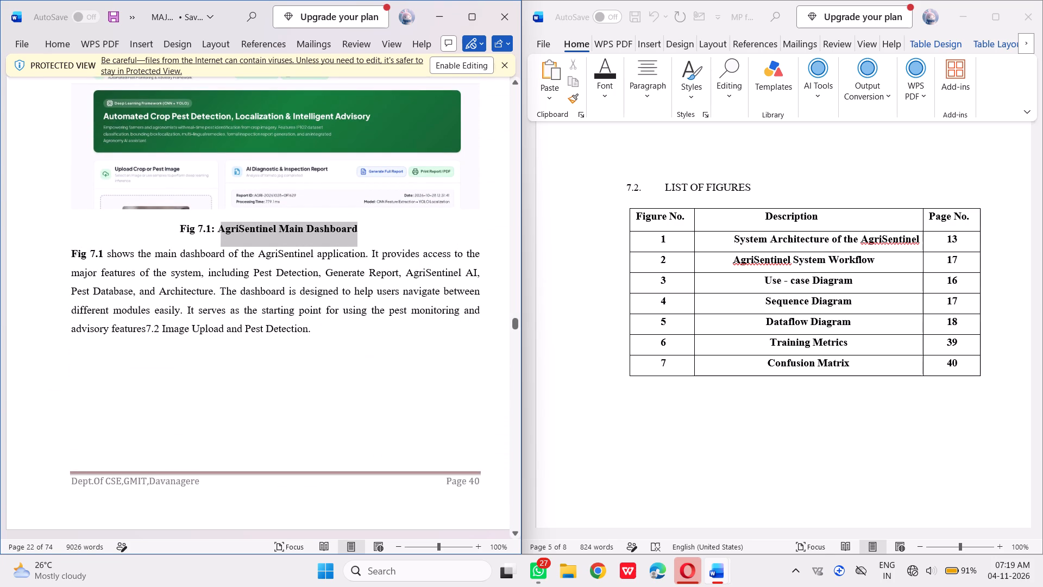
left_click_drag(220, 232, 219, 232)
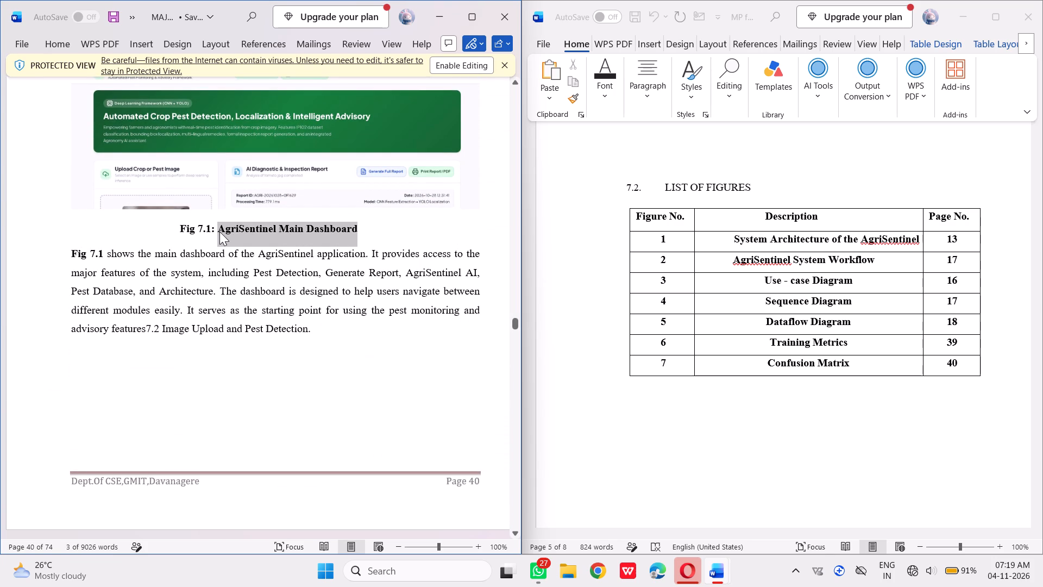
key("ctrl+c")
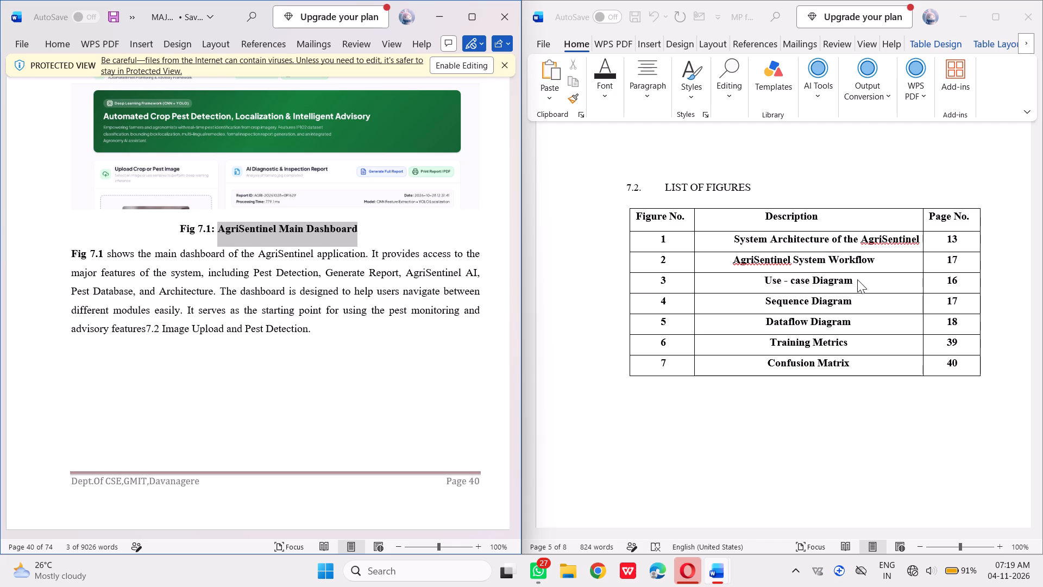
left_click(857, 279)
left_click_drag(856, 281, 789, 282)
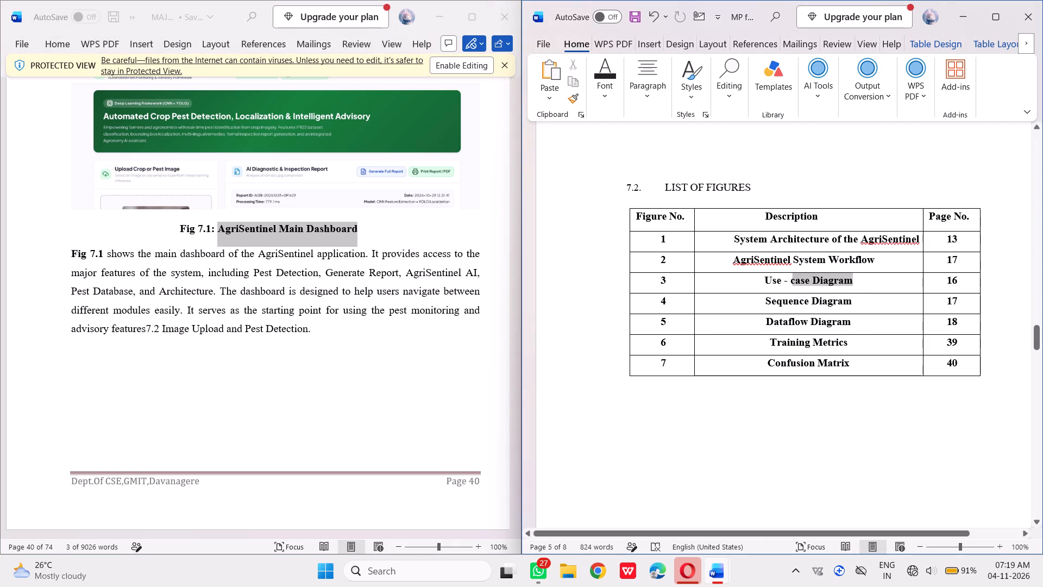
left_click_drag(789, 282, 763, 285)
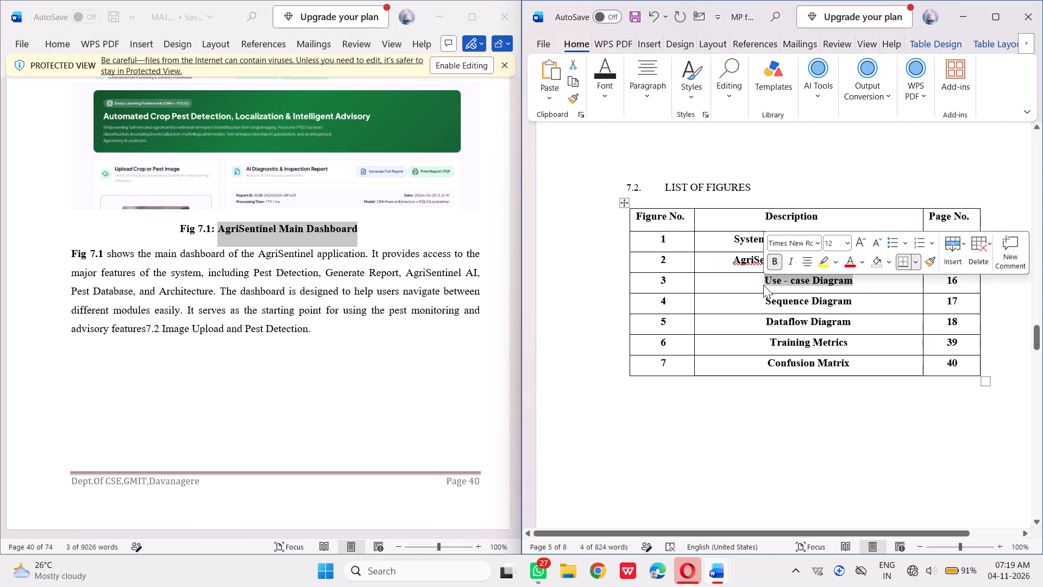
key("ctrl+v")
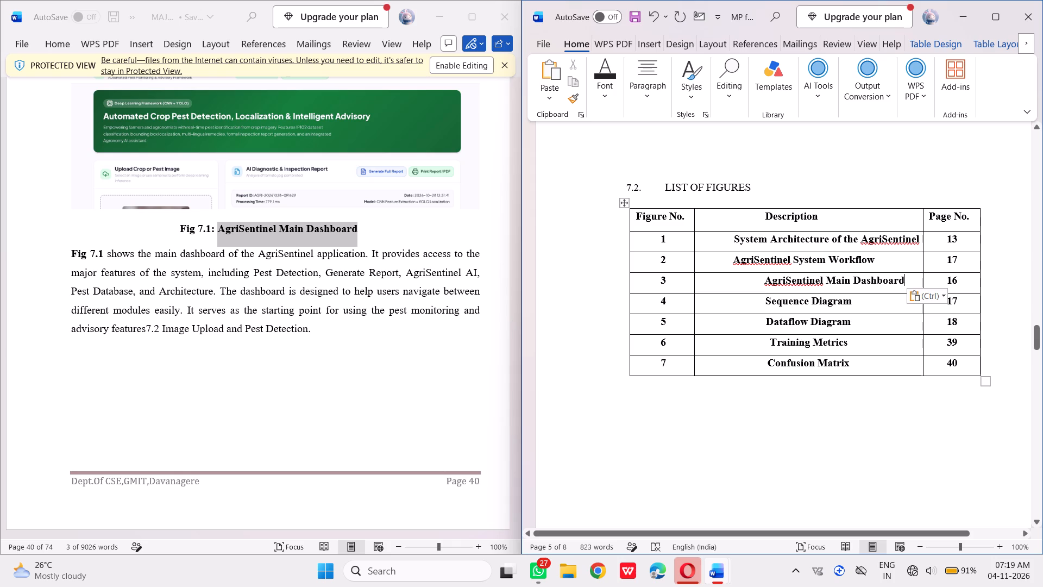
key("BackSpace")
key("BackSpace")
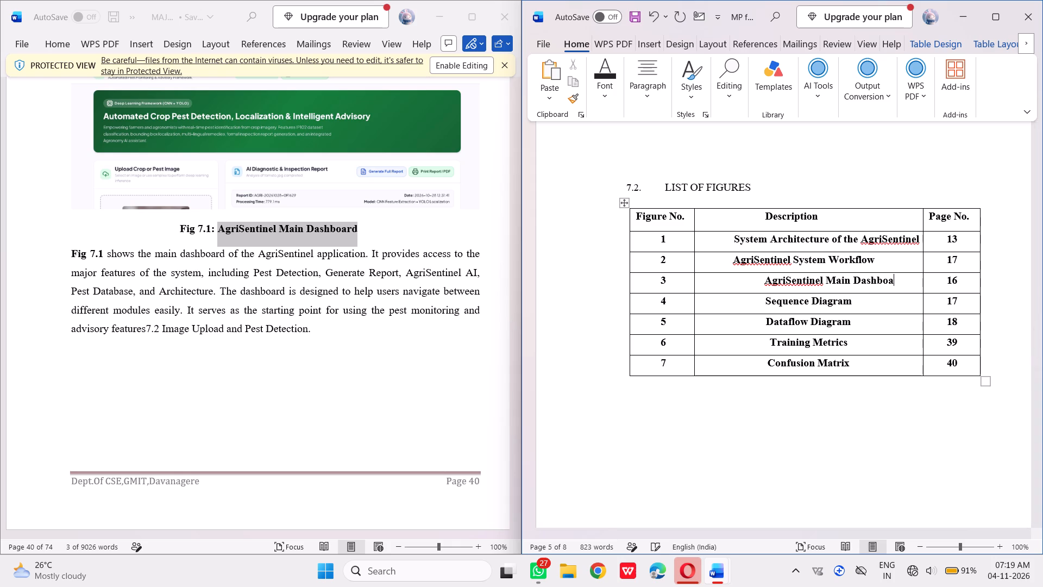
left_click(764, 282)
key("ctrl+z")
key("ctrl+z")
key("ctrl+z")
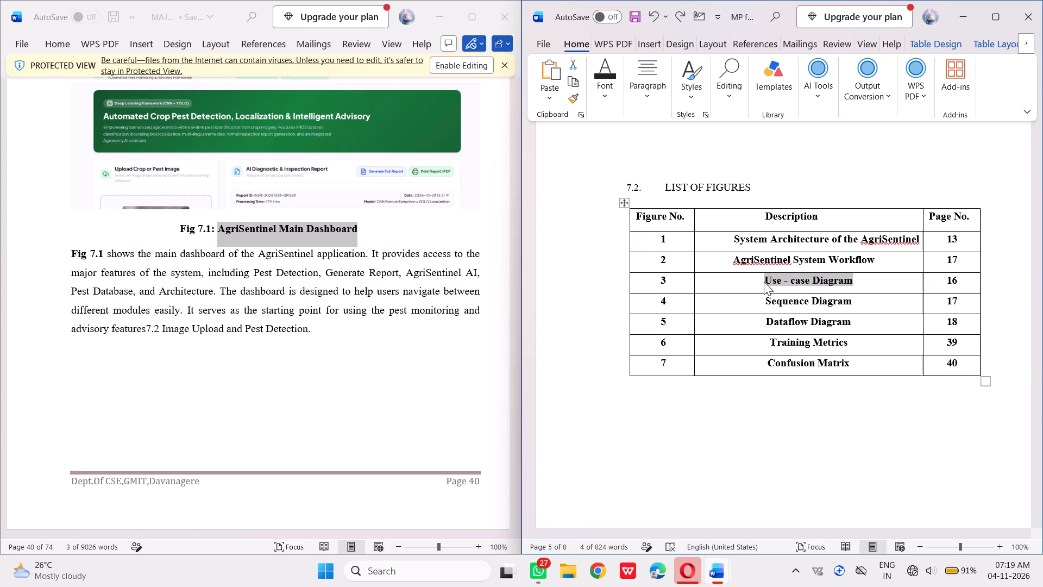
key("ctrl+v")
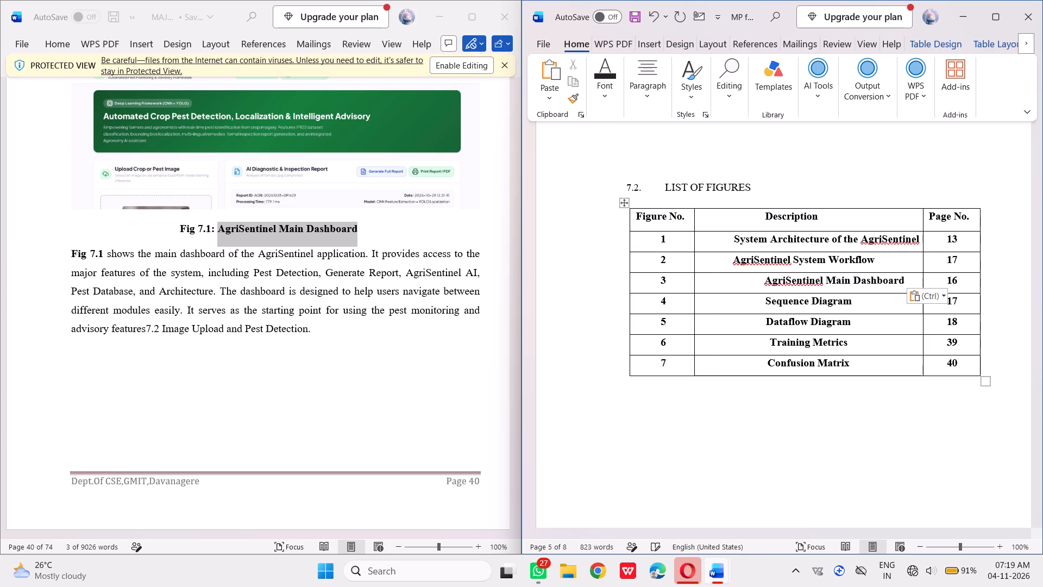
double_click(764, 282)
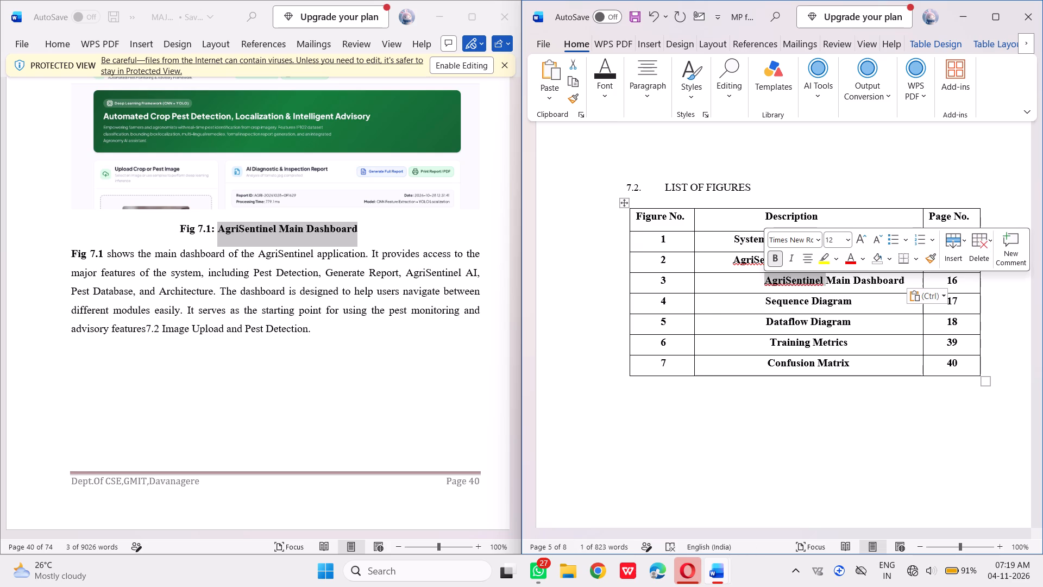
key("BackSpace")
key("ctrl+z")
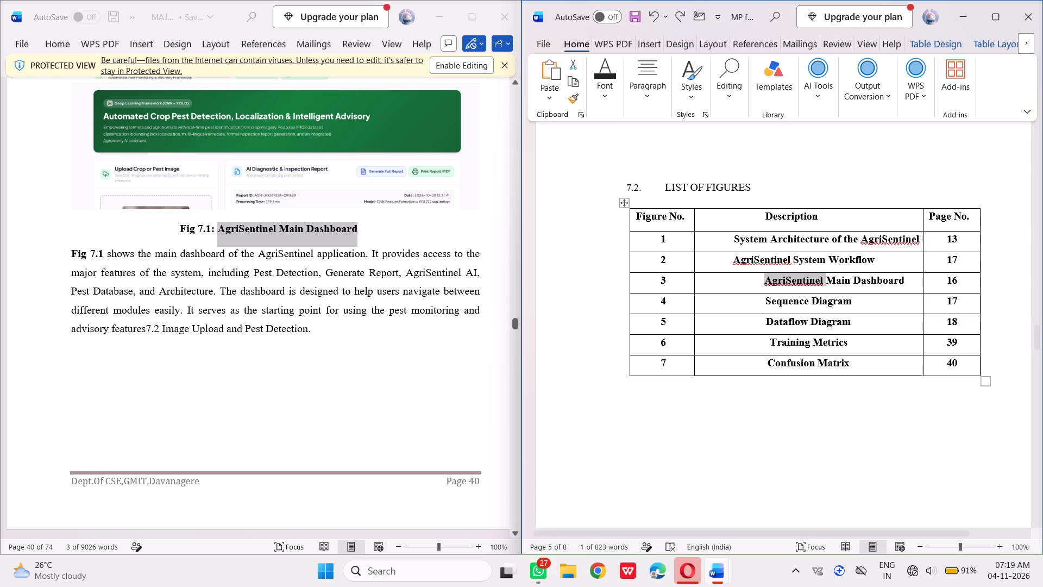
Set the page number of figure 3 in the List of Figures table to 40.
left_click(959, 278)
left_click_drag(959, 278, 946, 277)
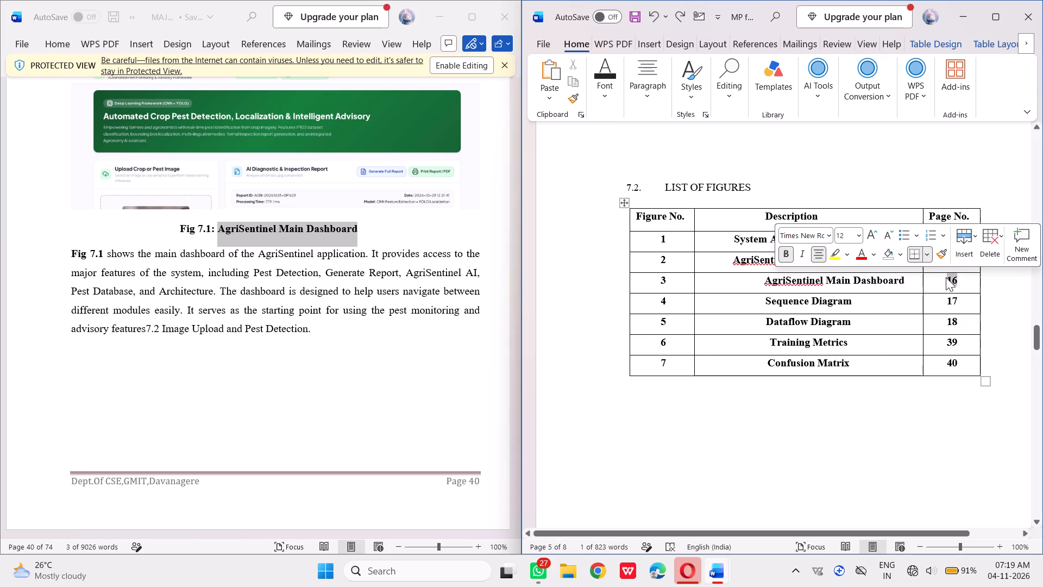
type("40")
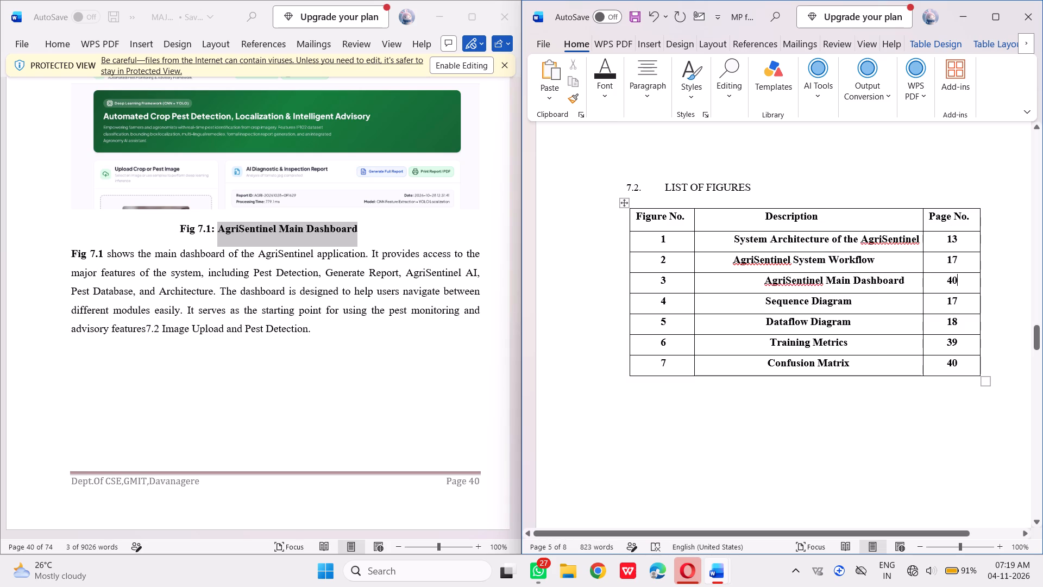
Copy the Fig 7.2 caption text "Crop or Pest Image Upload Interface" from the report over the figure 4 description in the List of Figures table.
scroll(423, 322, "down", 1)
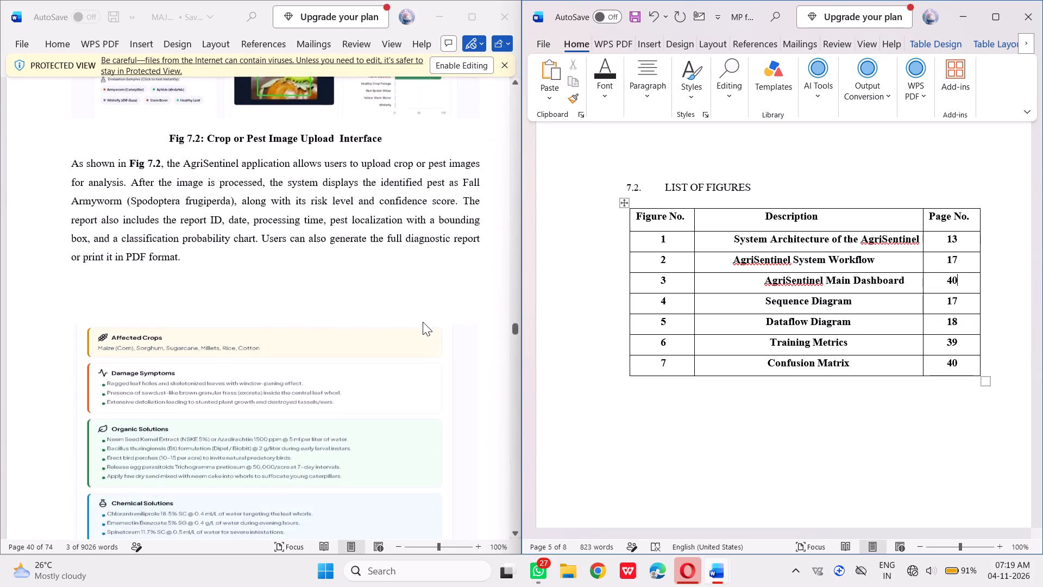
scroll(423, 322, "down", 1)
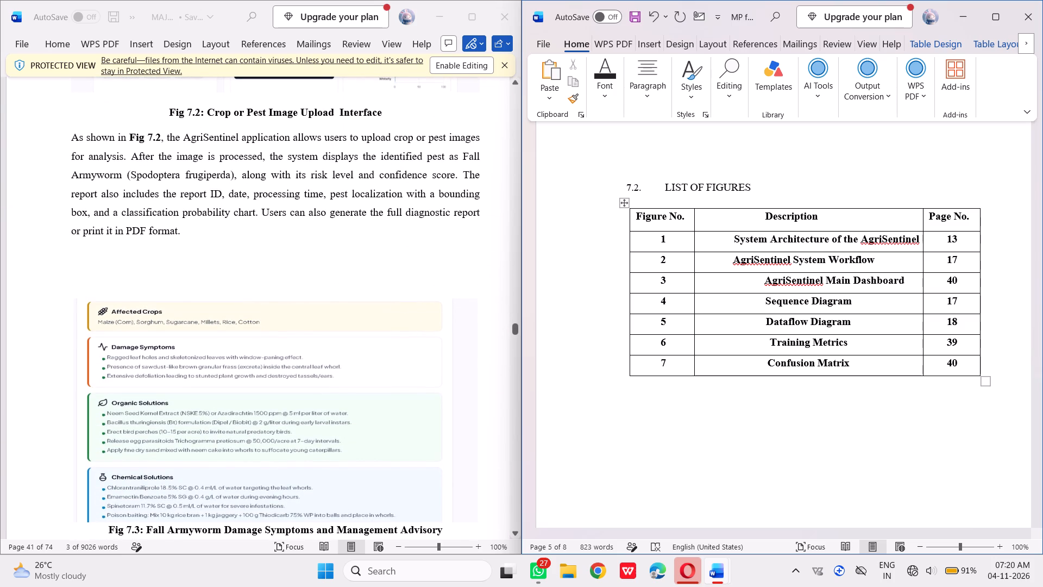
left_click(204, 110)
left_click_drag(204, 110, 236, 113)
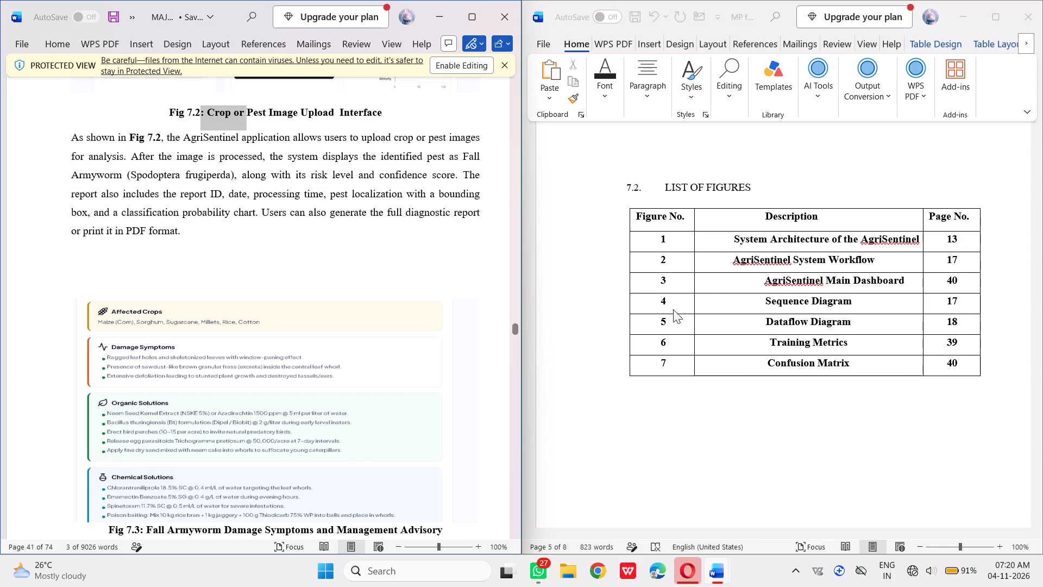
left_click(764, 280)
left_click(764, 280)
left_click_drag(764, 280, 890, 264)
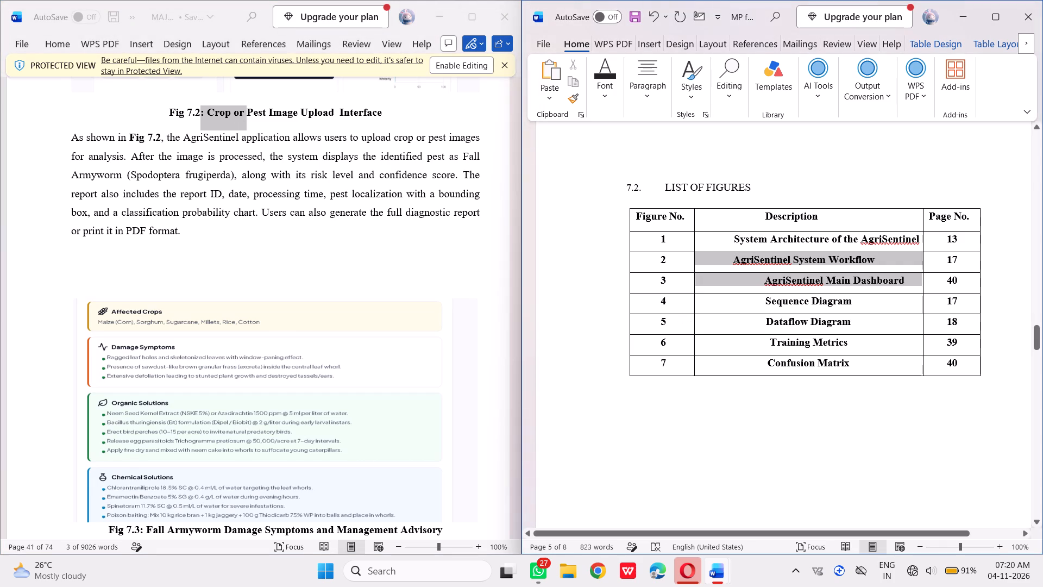
left_click_drag(890, 264, 905, 283)
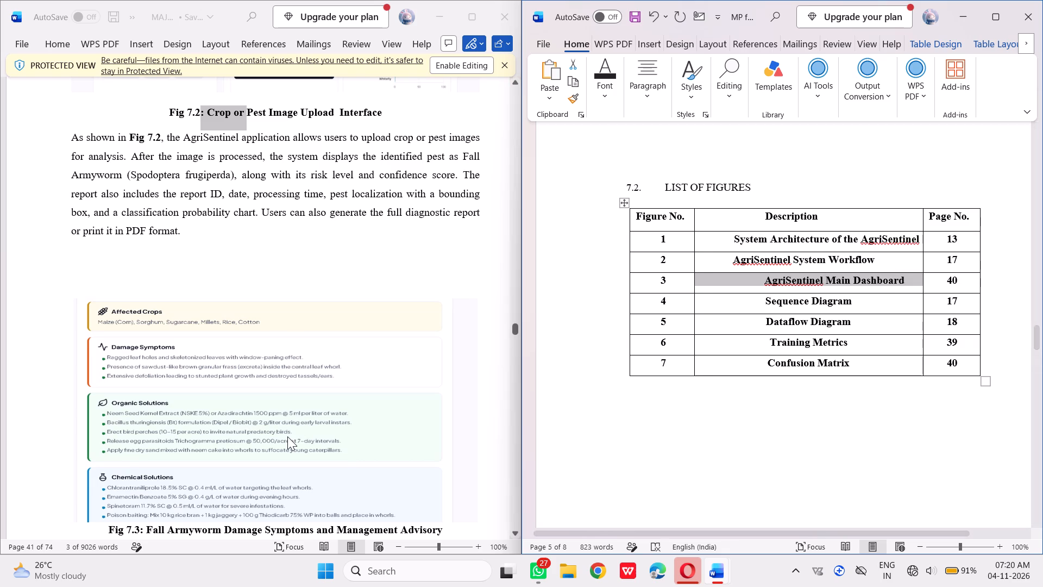
double_click(206, 108)
left_click(206, 108)
left_click_drag(206, 108, 373, 106)
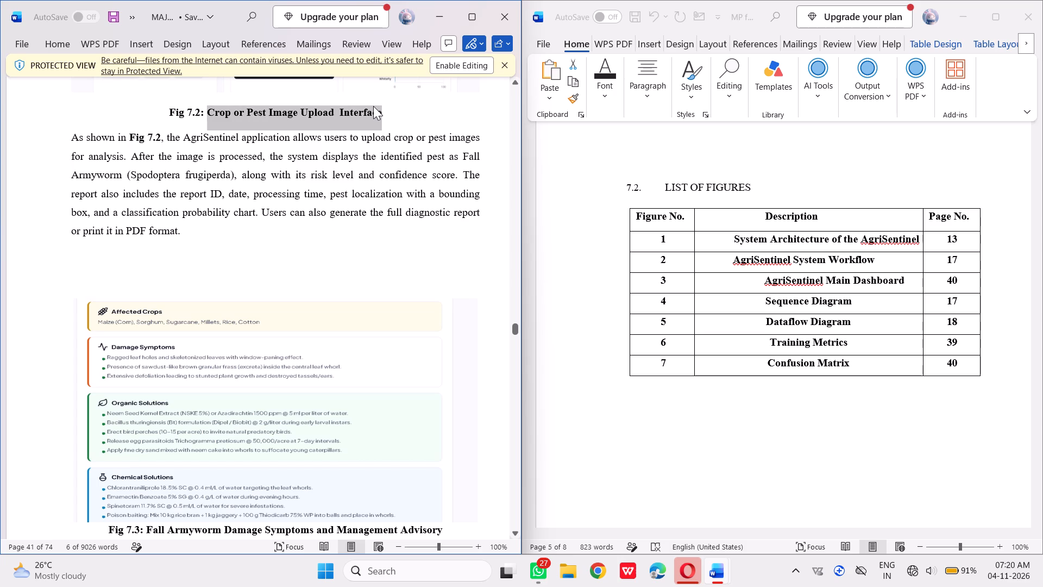
key("ctrl+c")
left_click(856, 297)
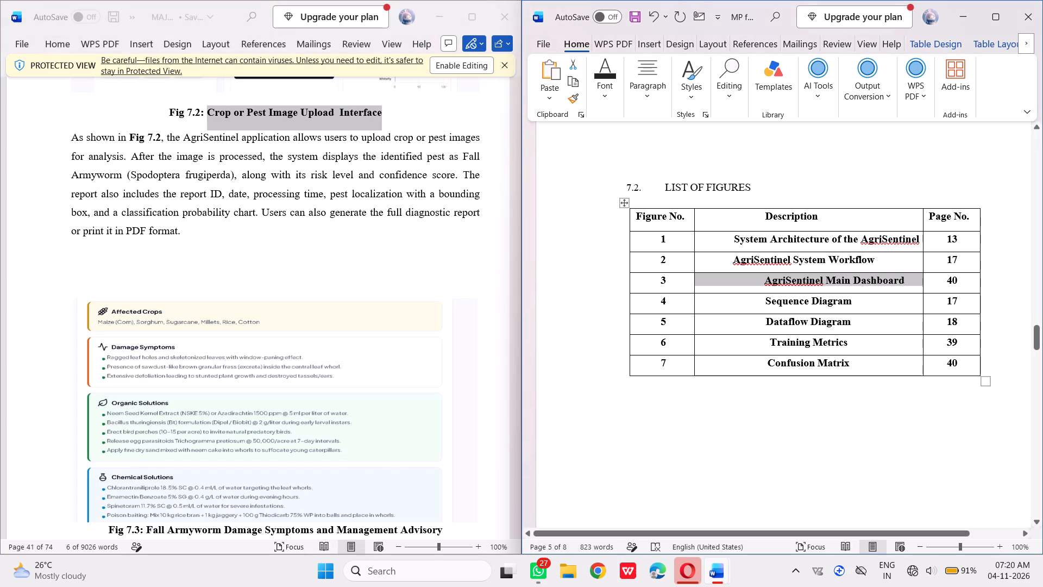
left_click(854, 302)
left_click_drag(854, 302, 752, 304)
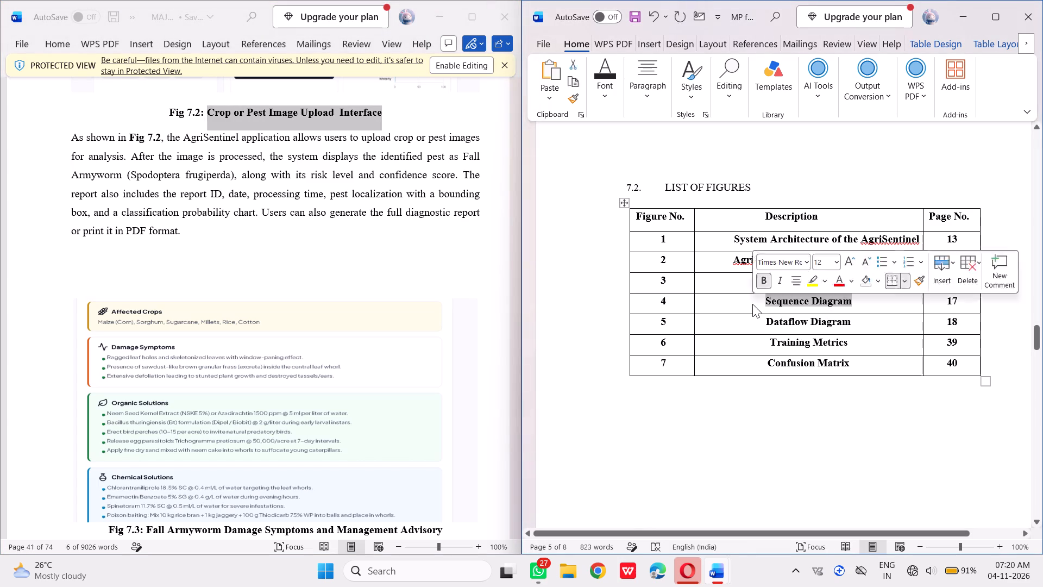
key("ctrl+v")
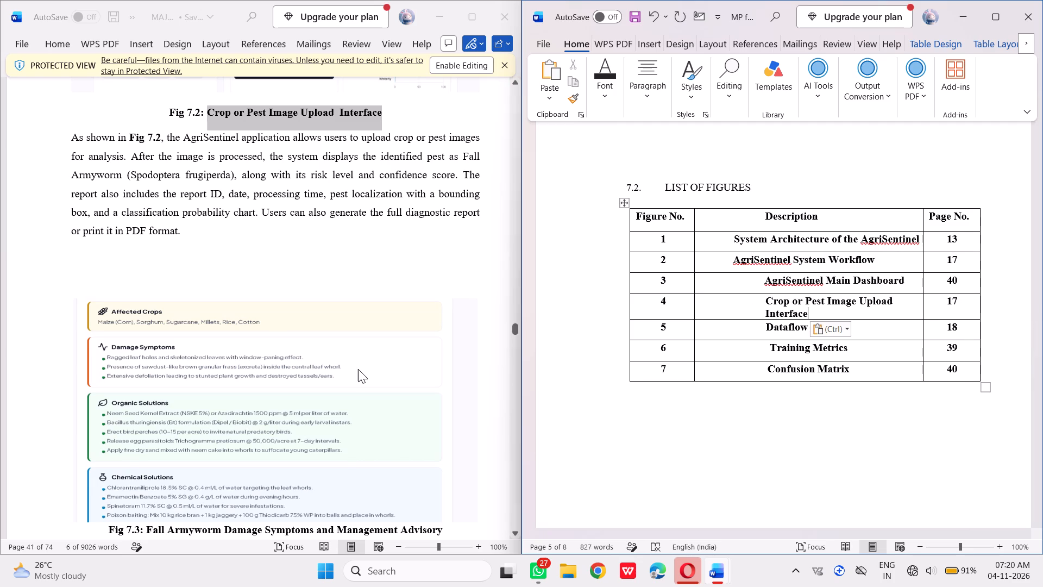
Find the report page holding Fig 7.2 and set the page number of figure 4 in the List of Figures table to 41.
scroll(358, 369, "down", 1)
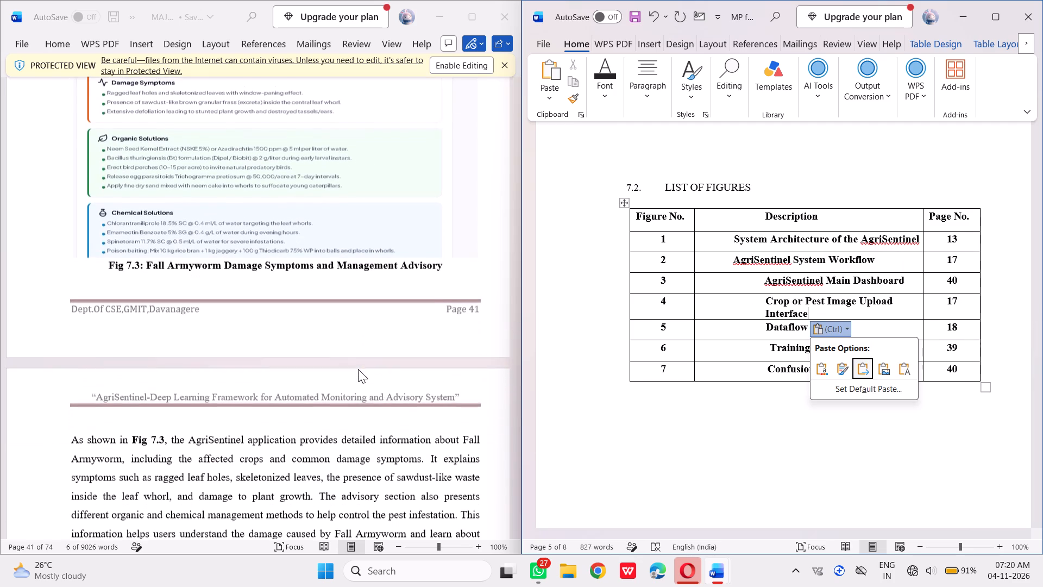
left_click(147, 258)
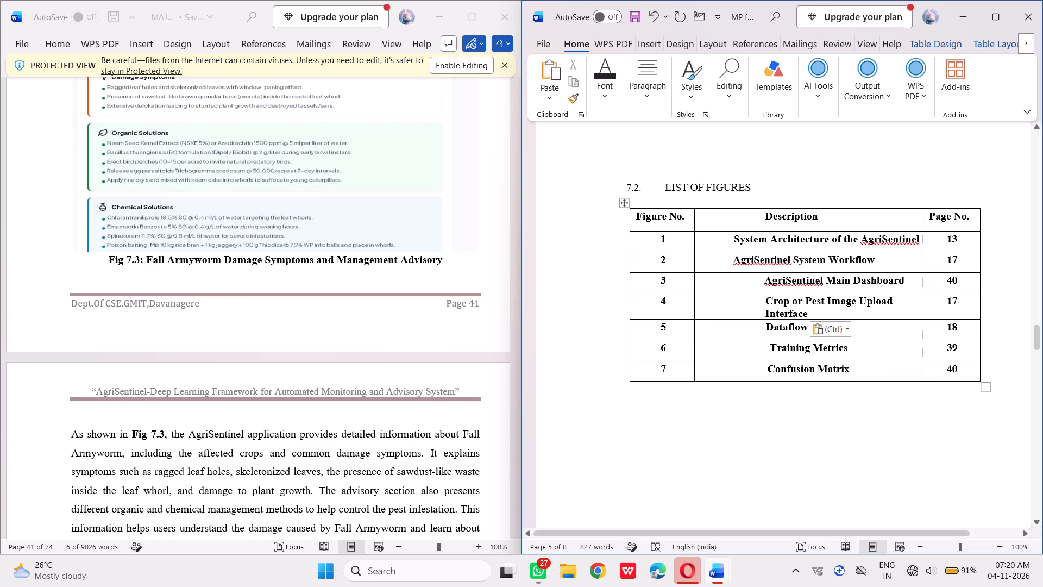
double_click(147, 258)
left_click_drag(147, 258, 220, 256)
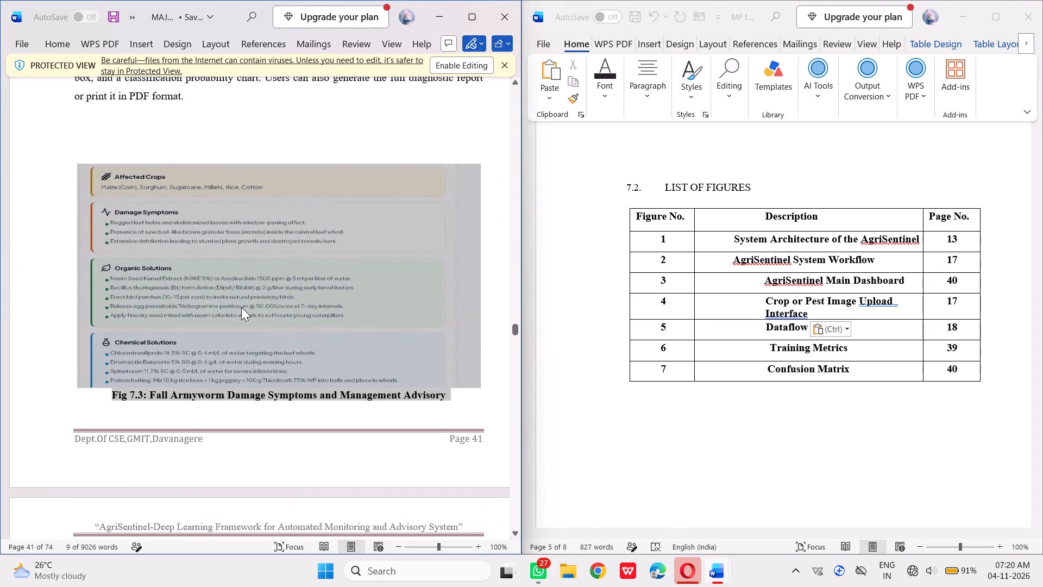
double_click(957, 301)
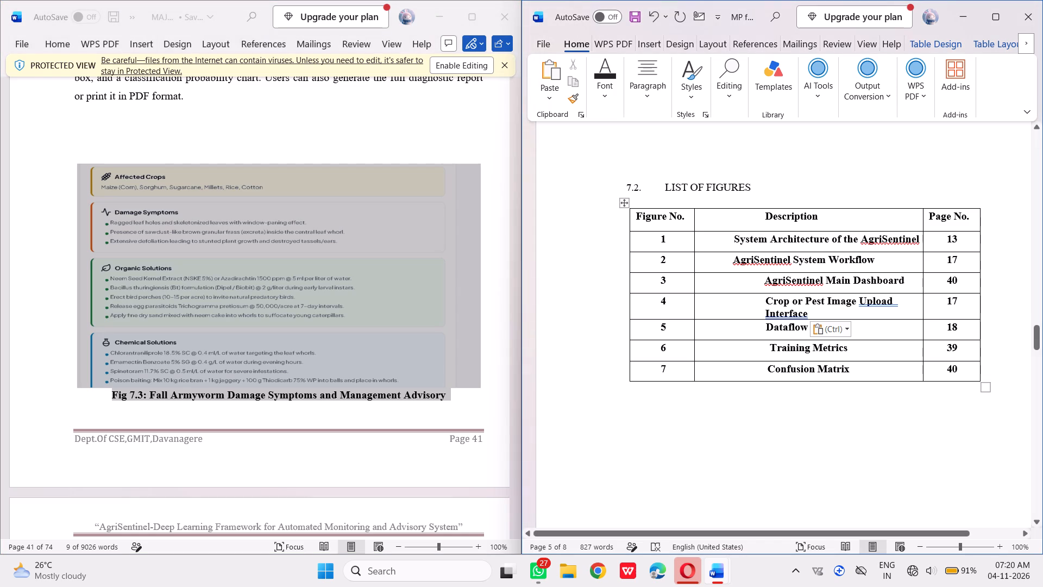
key("BackSpace")
key("BackSpace")
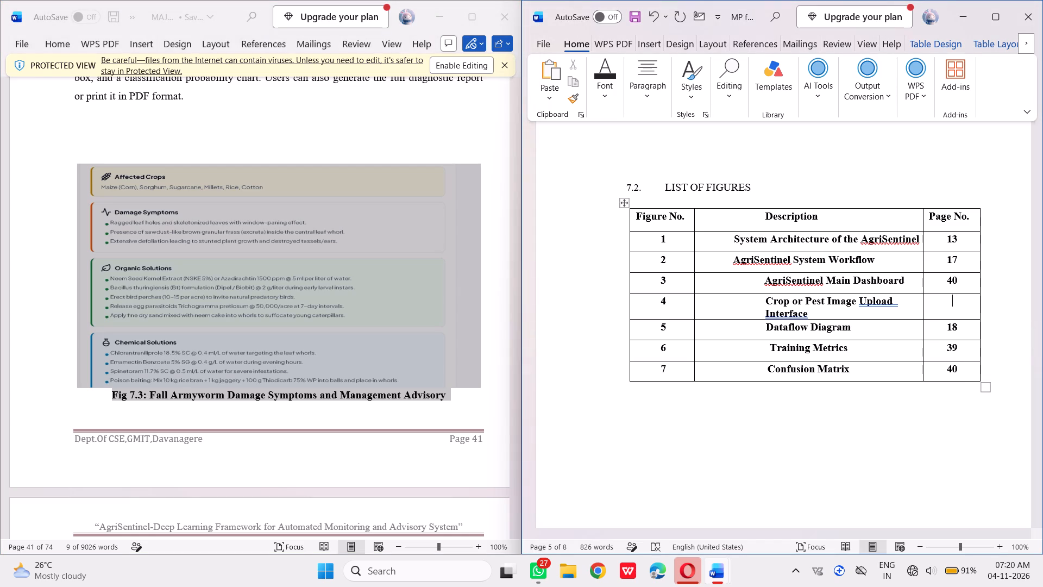
type("41")
Copy the Figure 7.3 caption text "AI Diagnostic and Inspection Report" from the report over the figure 5 description in the List of Figures table.
scroll(265, 369, "down", 1)
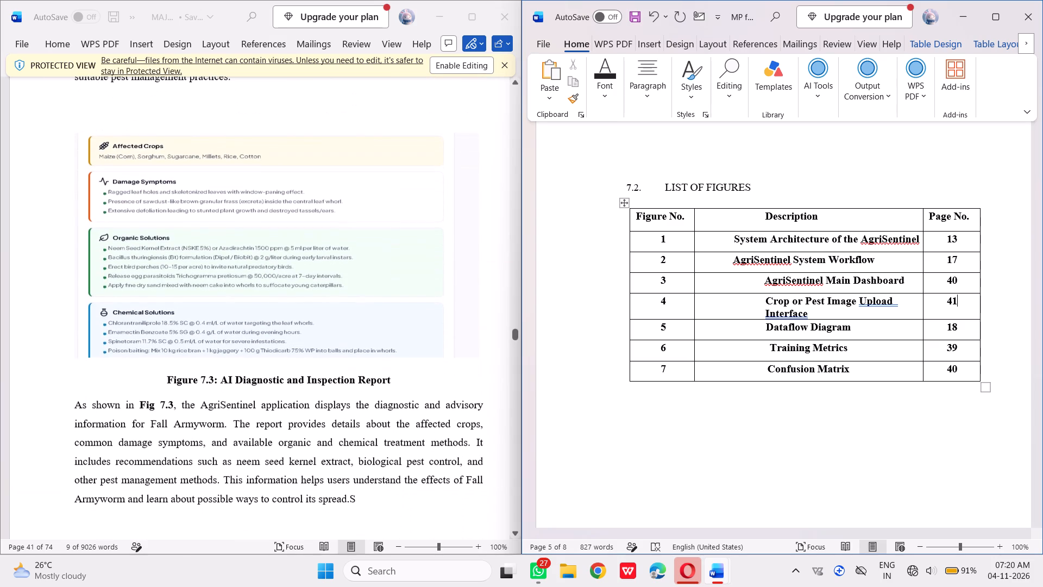
left_click(223, 380)
left_click_drag(223, 380, 394, 377)
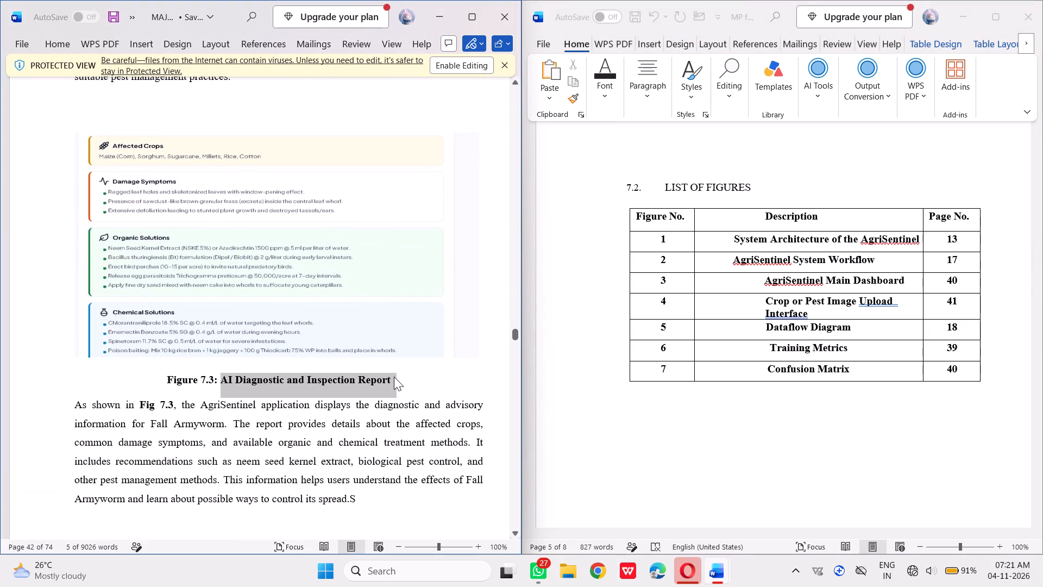
key("ctrl+c")
triple_click(849, 328)
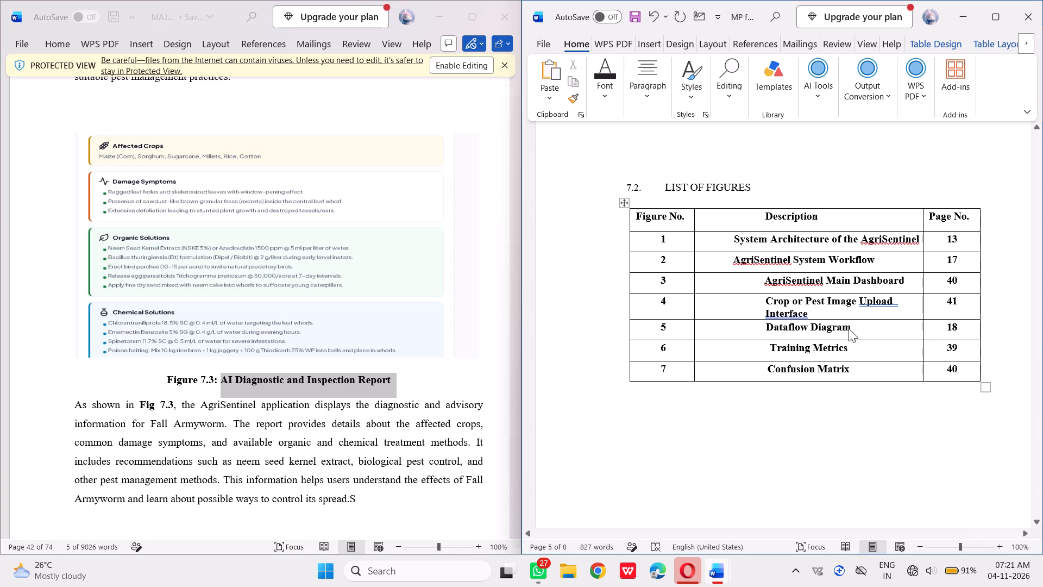
left_click_drag(849, 328, 784, 336)
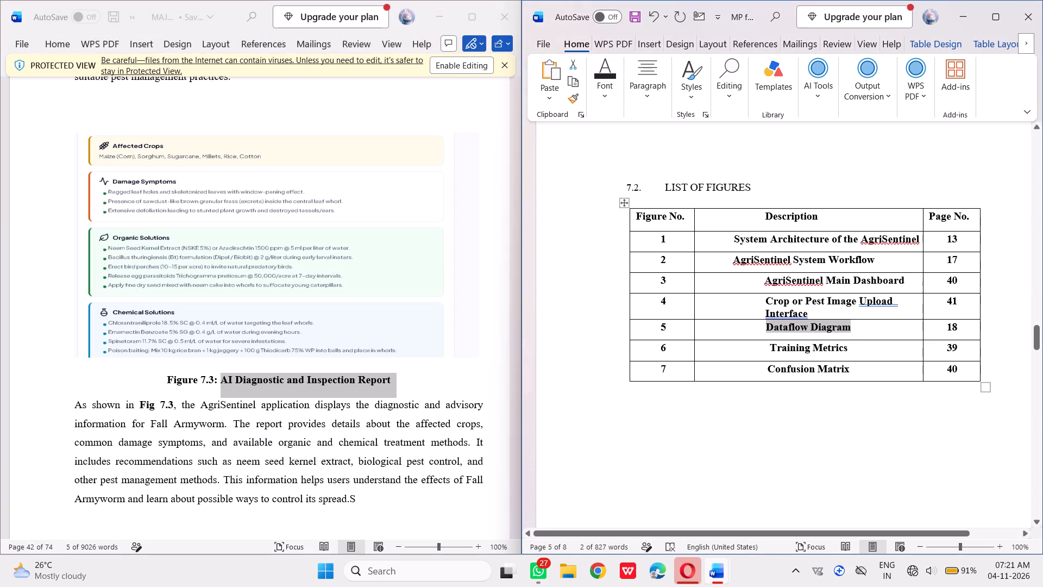
key("ctrl+v")
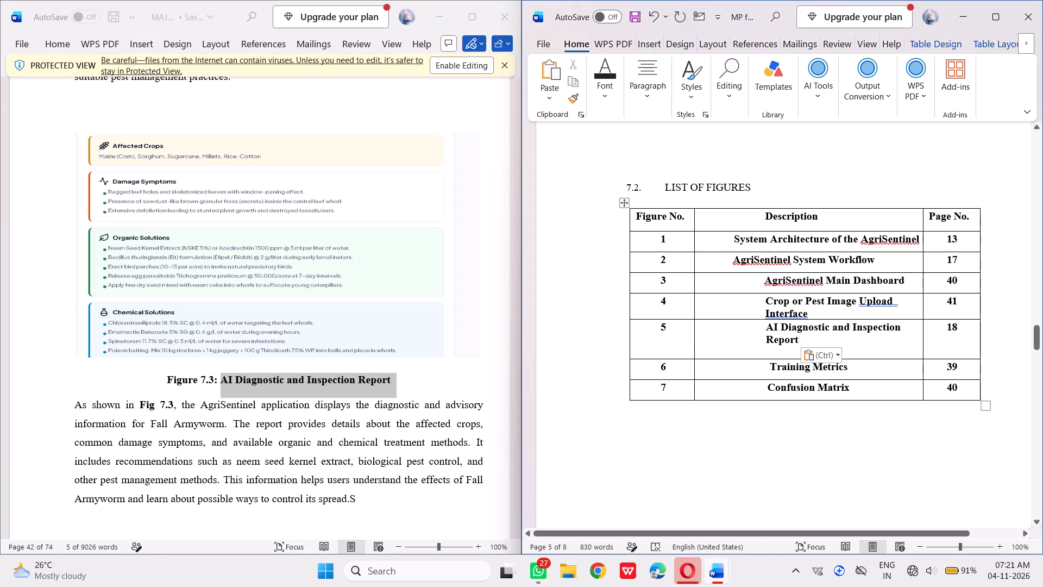
Set the page number of figure 5 in the List of Figures table to 41.
left_click_drag(959, 330, 926, 332)
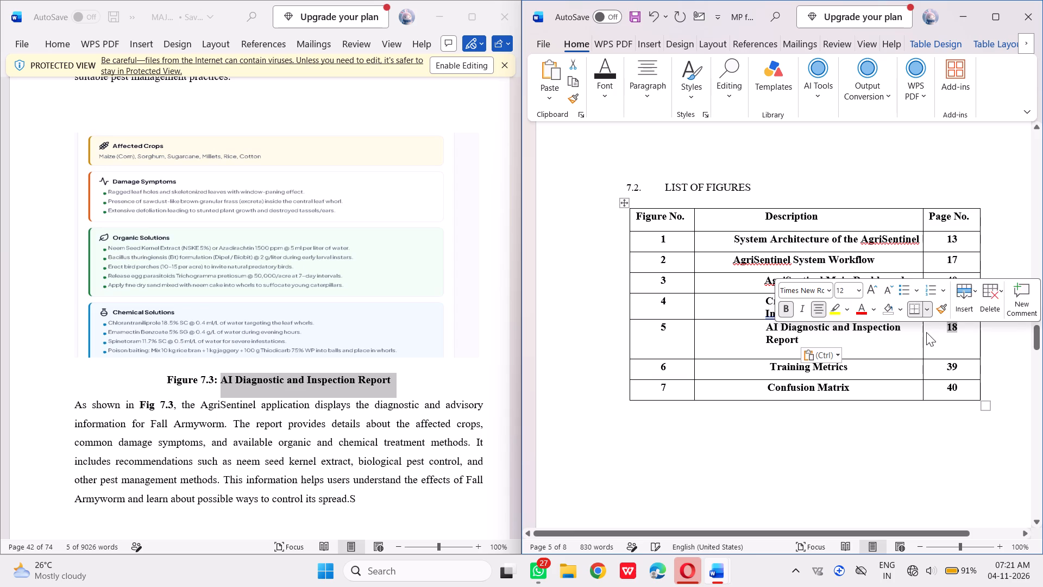
type("41")
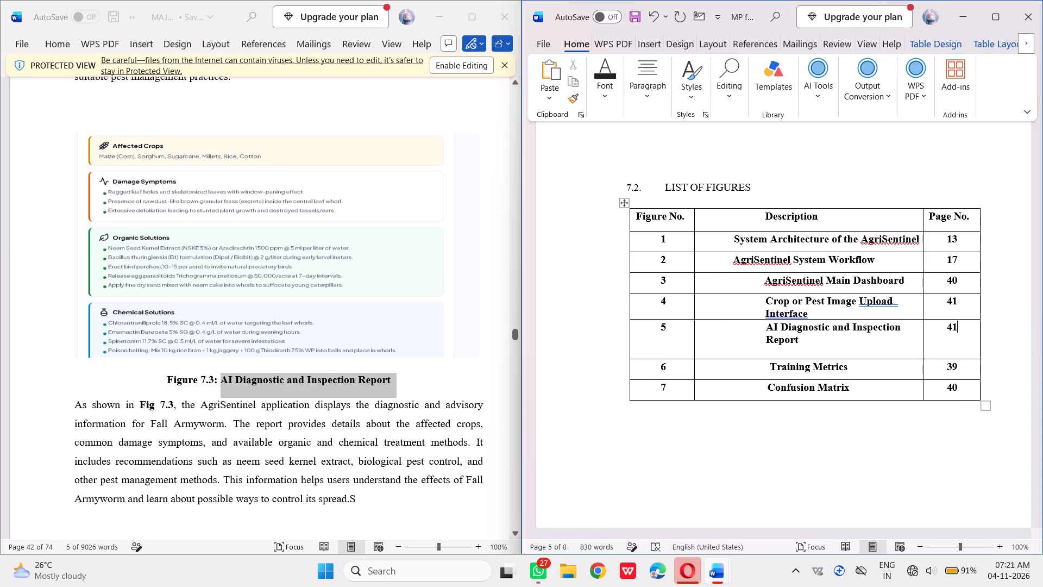
Copy the Fig 7.4 caption text "AgriSentinel AI Agronomist Interface" from the report over the figure 6 description in the List of Figures table.
scroll(356, 360, "down", 1)
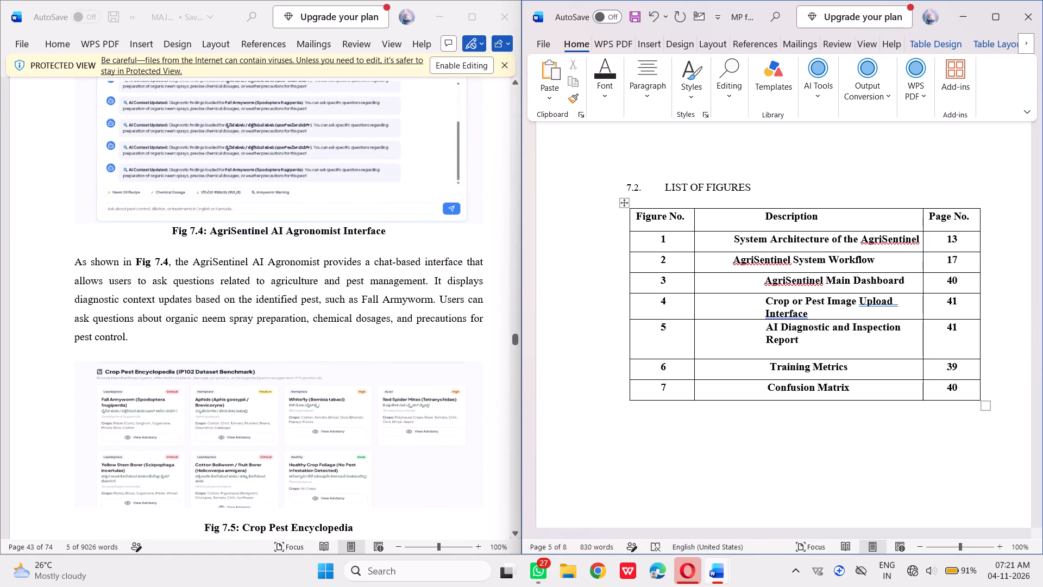
left_click_drag(386, 231, 243, 232)
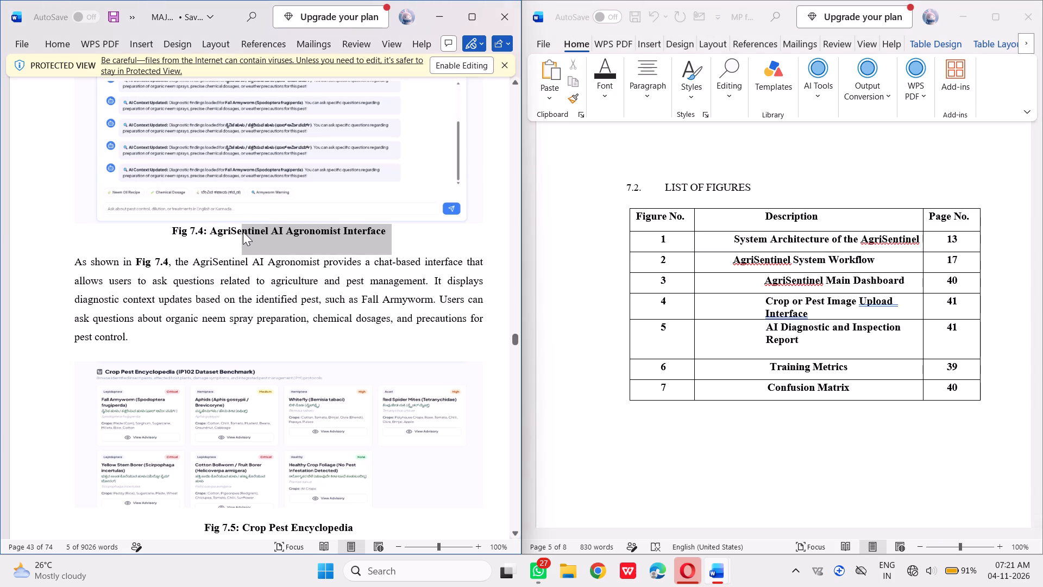
left_click_drag(243, 232, 212, 228)
key("ctrl+c")
left_click(847, 370)
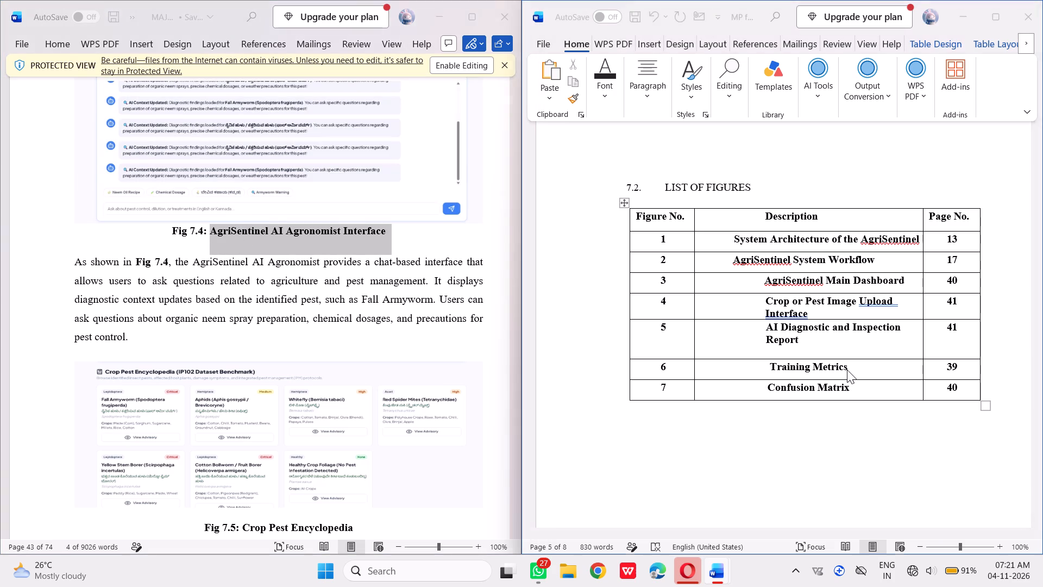
double_click(847, 370)
left_click_drag(847, 370, 770, 380)
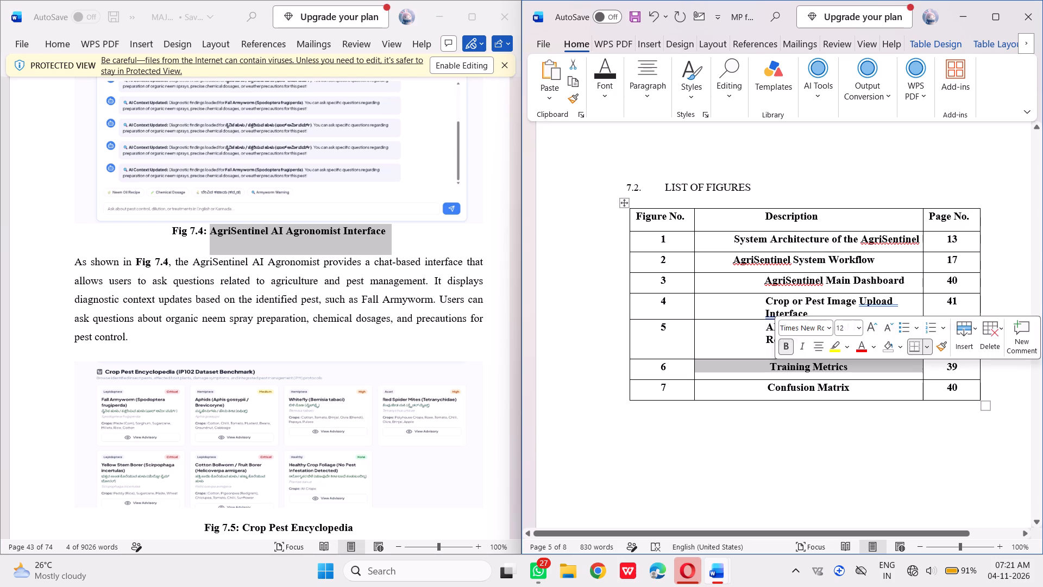
left_click(770, 380)
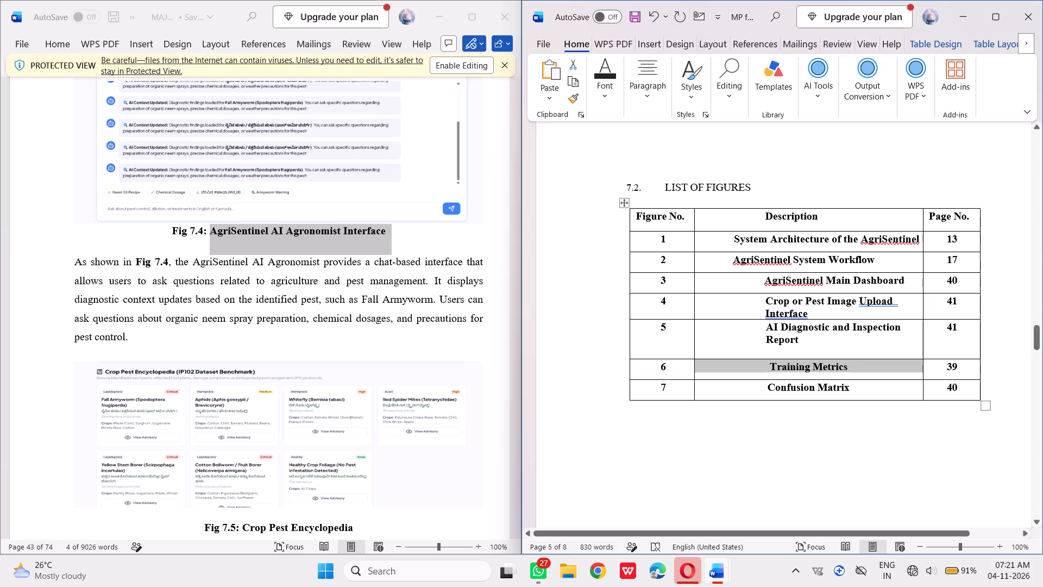
key("ctrl+v")
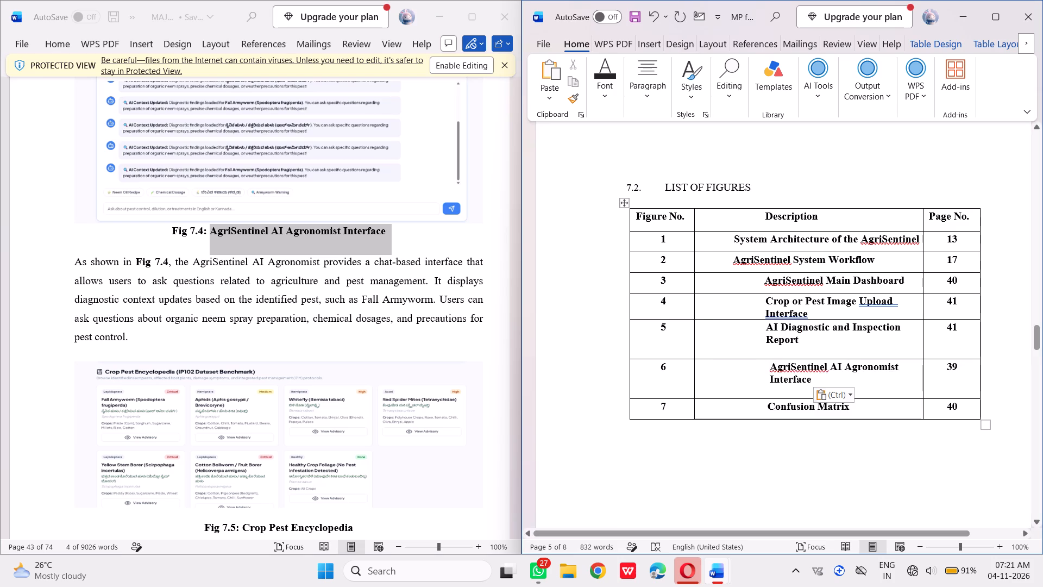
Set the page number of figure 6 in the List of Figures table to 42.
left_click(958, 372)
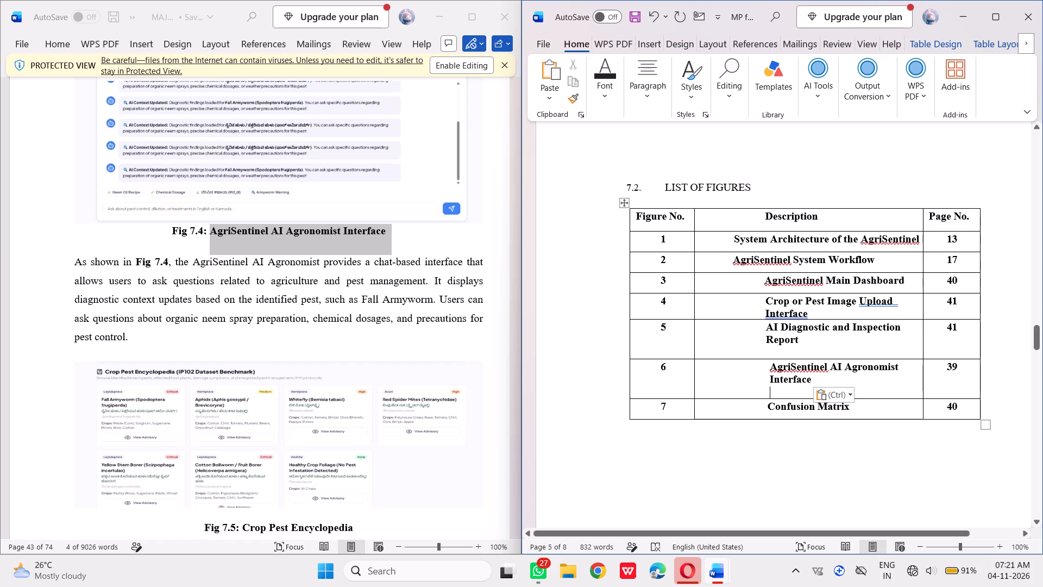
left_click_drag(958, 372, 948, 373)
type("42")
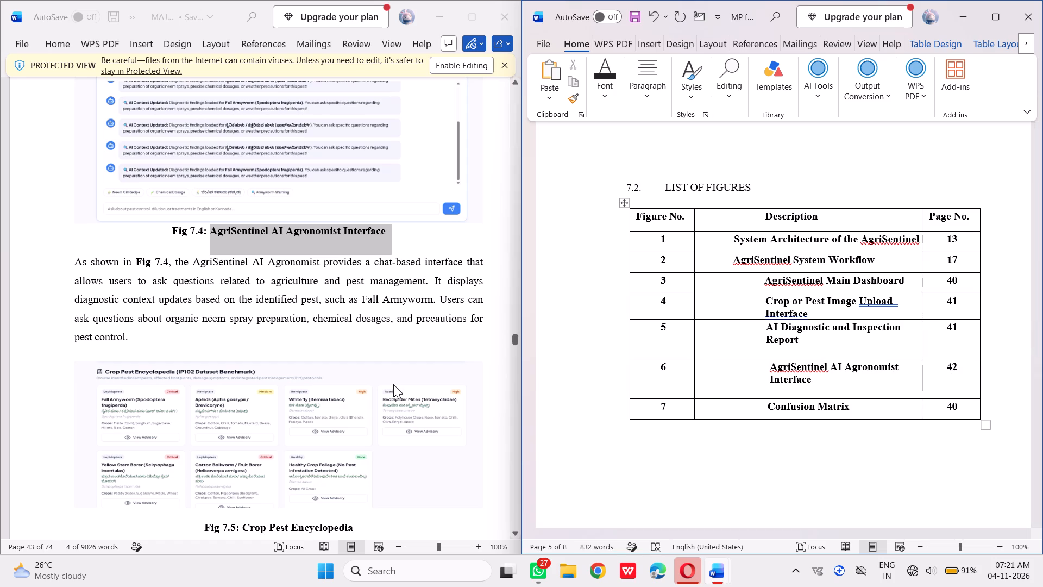
Copy the Fig 7.5 caption text "Crop Pest Encyclopedia" from the report over the figure 7 description in the List of Figures table.
scroll(321, 398, "down", 1)
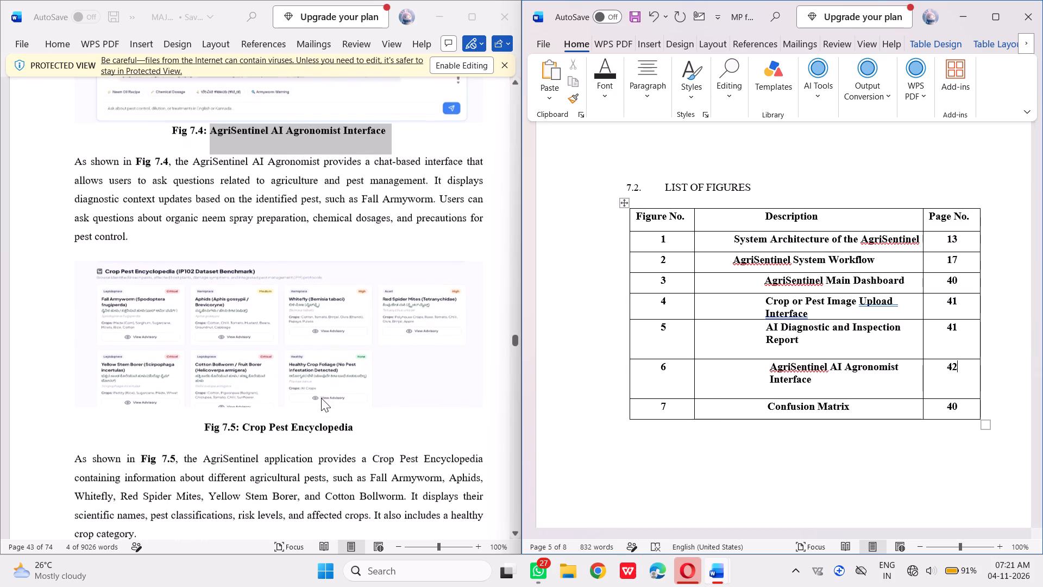
scroll(321, 398, "down", 1)
left_click_drag(353, 339, 248, 336)
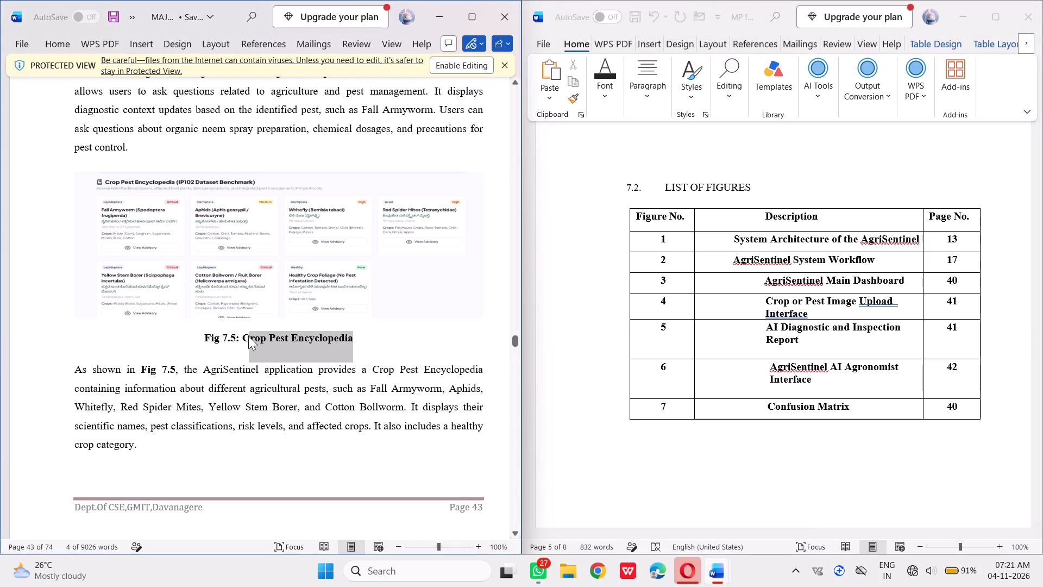
left_click_drag(248, 336, 244, 336)
key("ctrl+c")
left_click(856, 403)
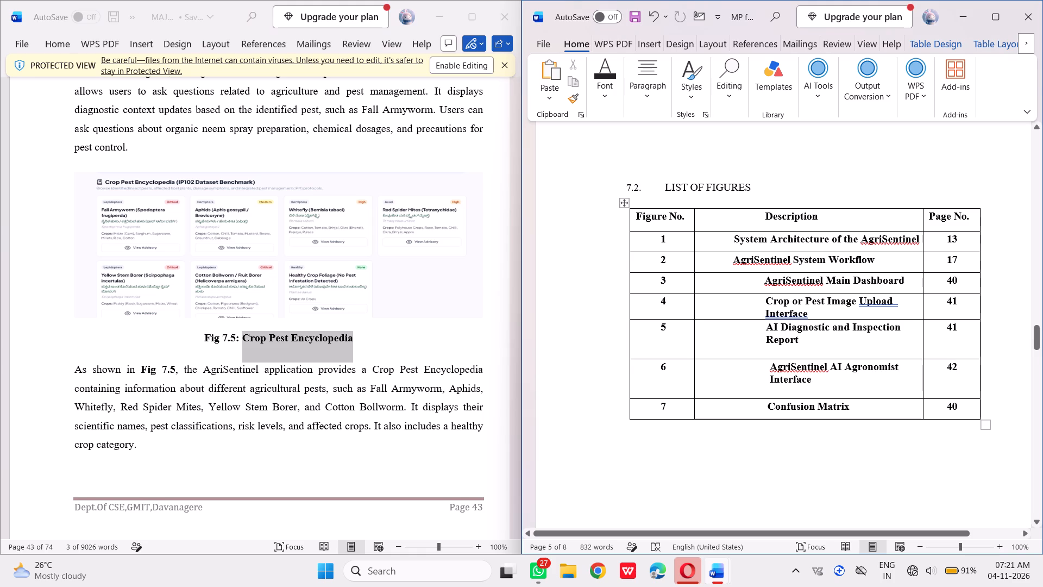
left_click_drag(853, 407, 772, 405)
key("ctrl+v")
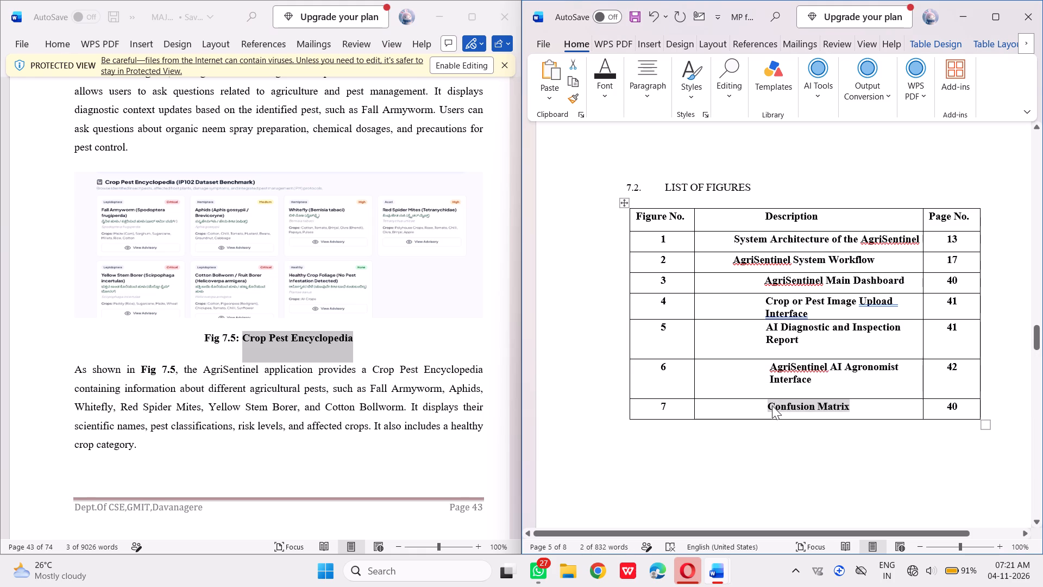
Set the page numbers of figures 6 and 7 in the List of Figures table to 43.
left_click(956, 369)
key("BackSpace")
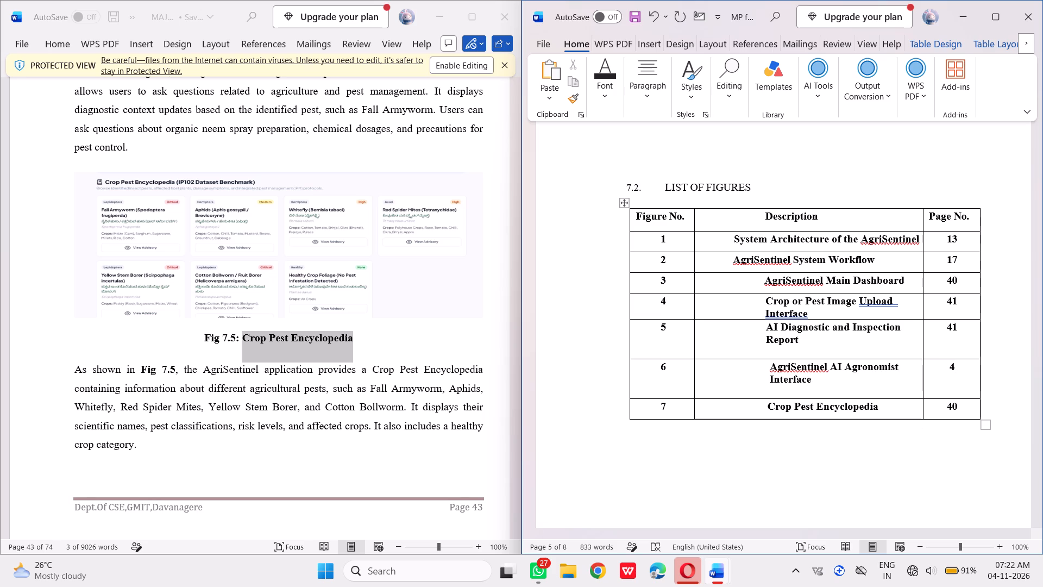
key("3")
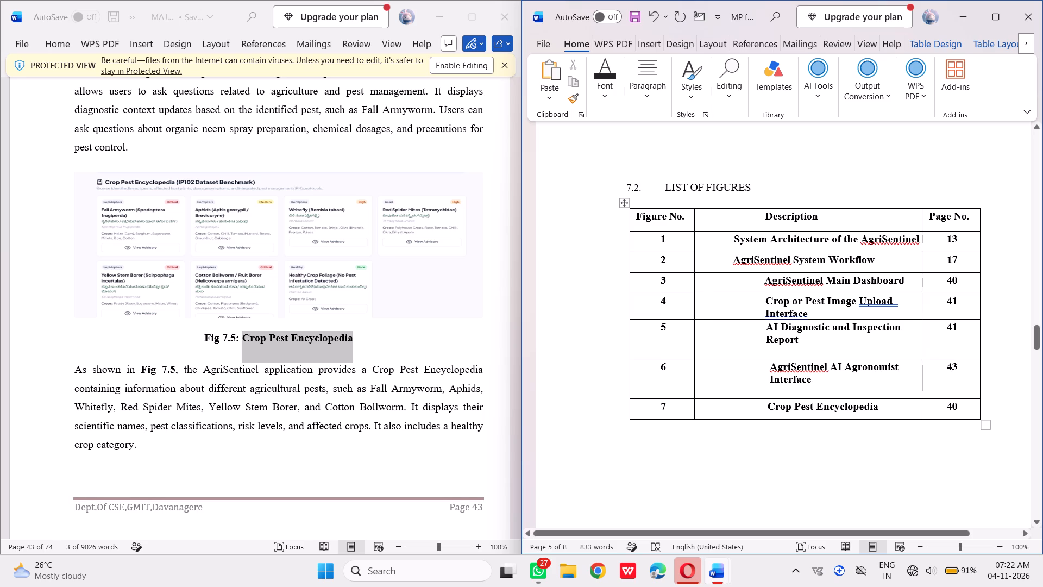
left_click(960, 407)
key("BackSpace")
key("3")
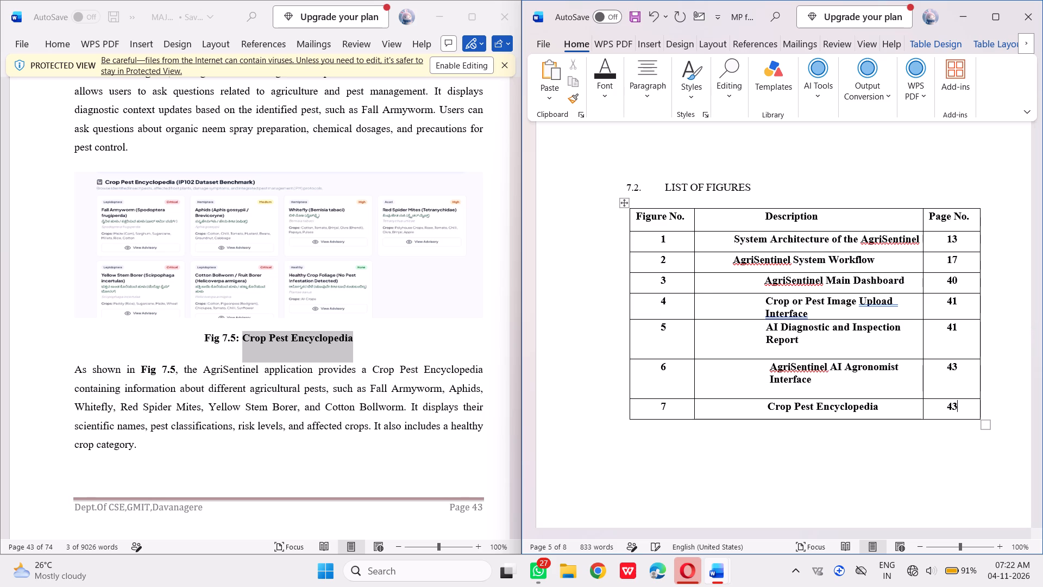
Check the report for figures after Fig 7.5, save the front-matter document and maximize its window.
scroll(384, 422, "down", 3)
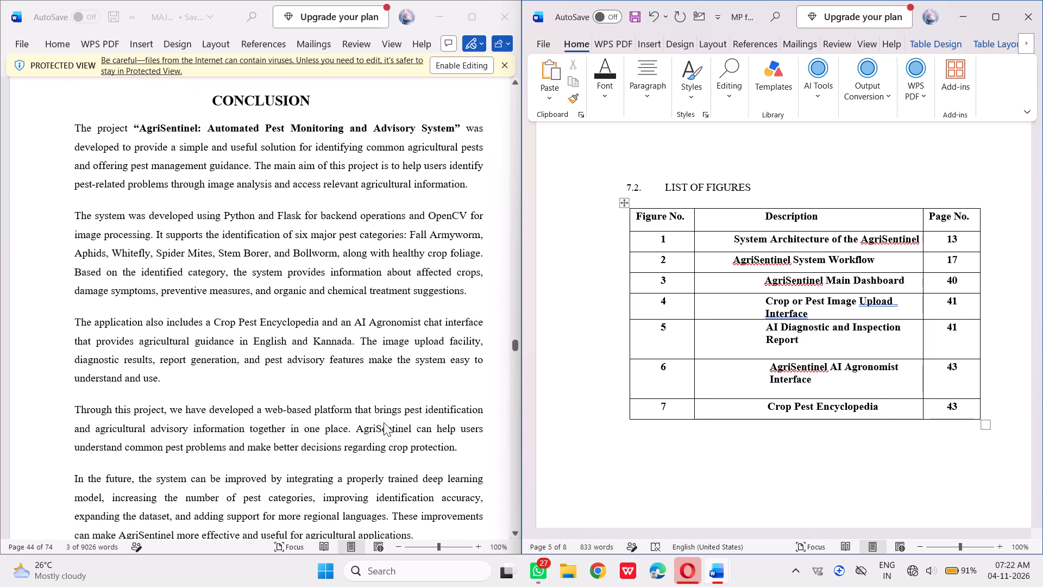
key("ctrl+s")
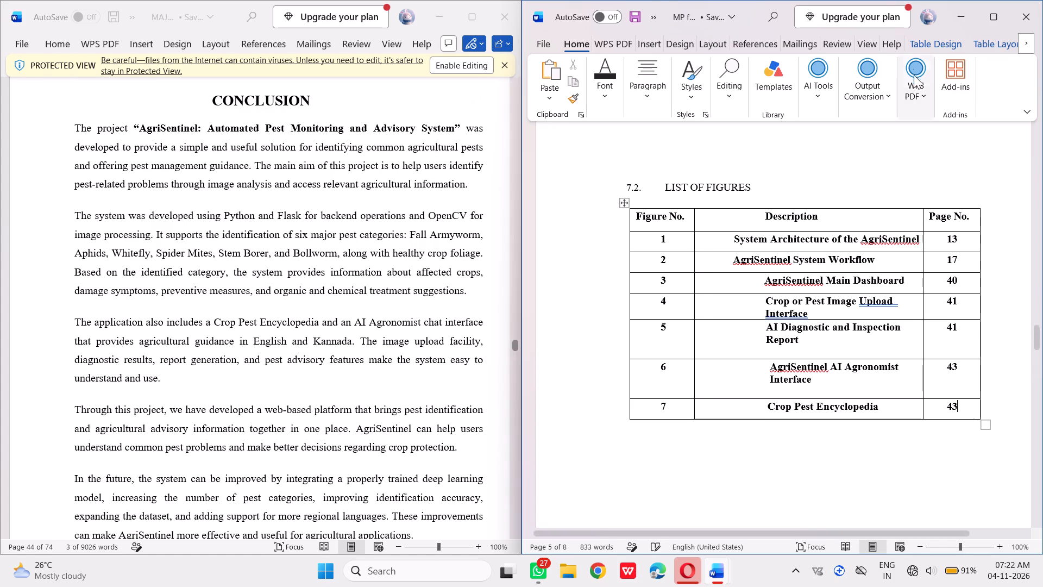
left_click(984, 15)
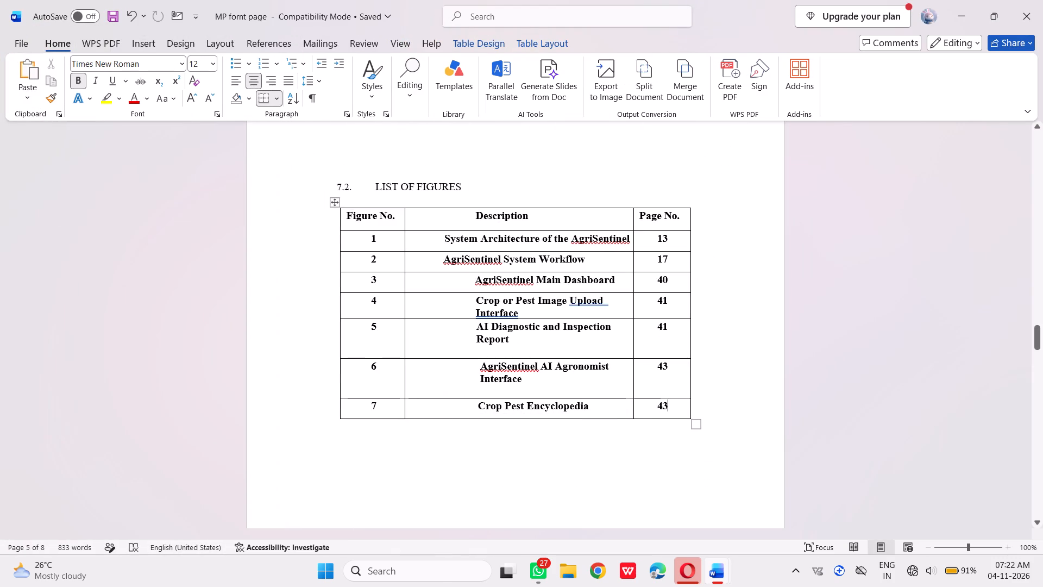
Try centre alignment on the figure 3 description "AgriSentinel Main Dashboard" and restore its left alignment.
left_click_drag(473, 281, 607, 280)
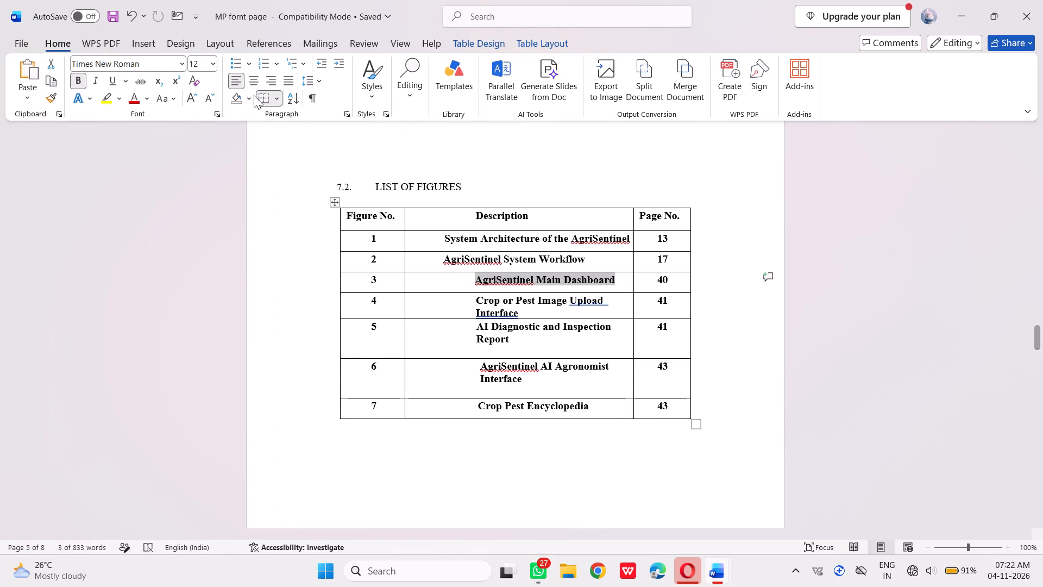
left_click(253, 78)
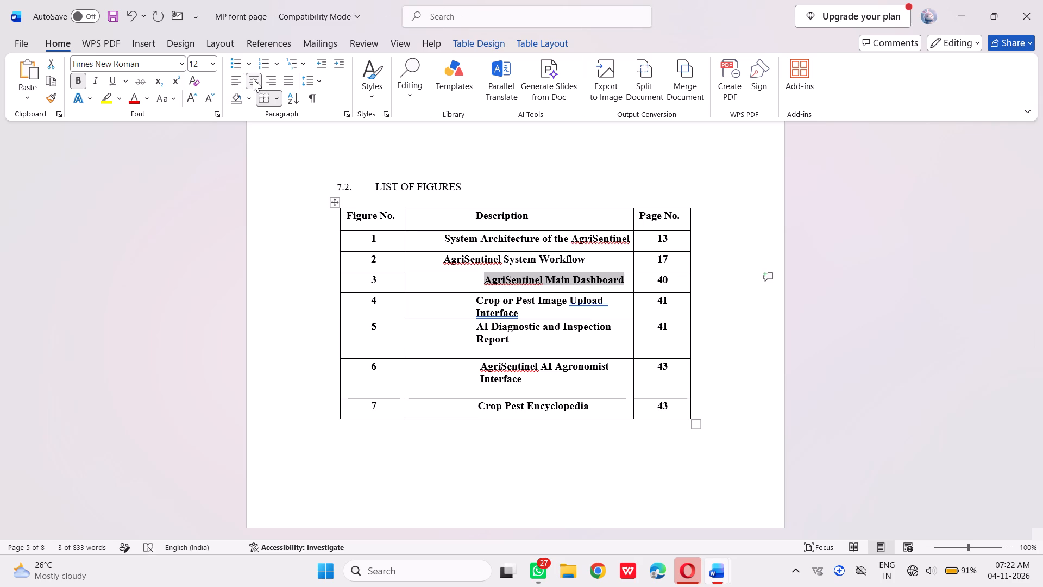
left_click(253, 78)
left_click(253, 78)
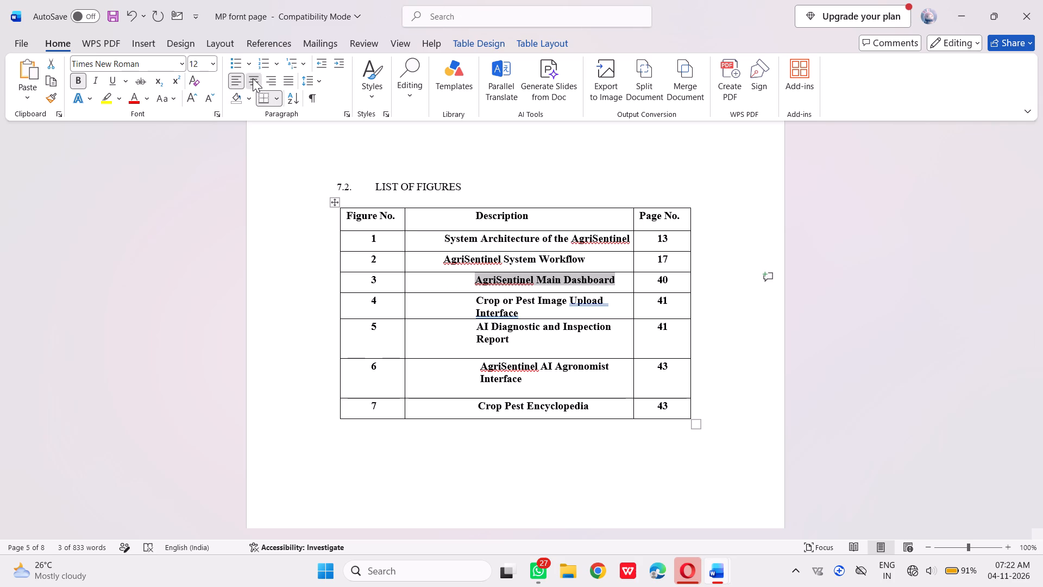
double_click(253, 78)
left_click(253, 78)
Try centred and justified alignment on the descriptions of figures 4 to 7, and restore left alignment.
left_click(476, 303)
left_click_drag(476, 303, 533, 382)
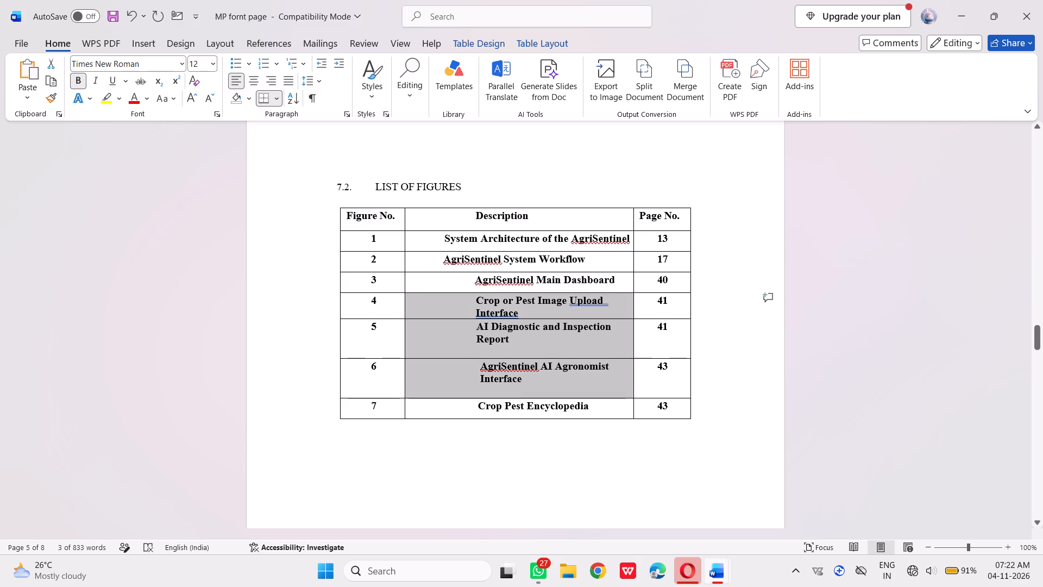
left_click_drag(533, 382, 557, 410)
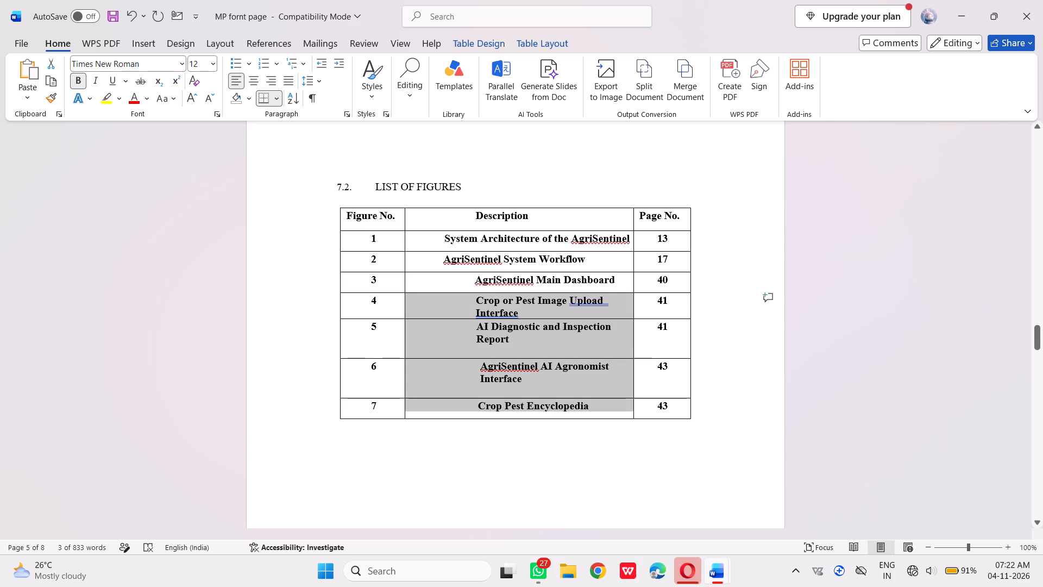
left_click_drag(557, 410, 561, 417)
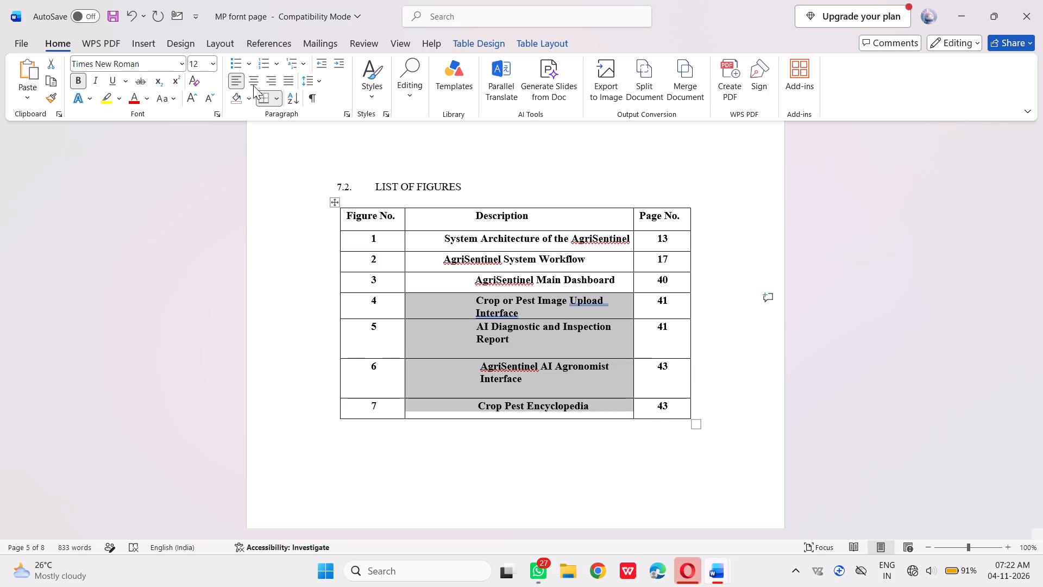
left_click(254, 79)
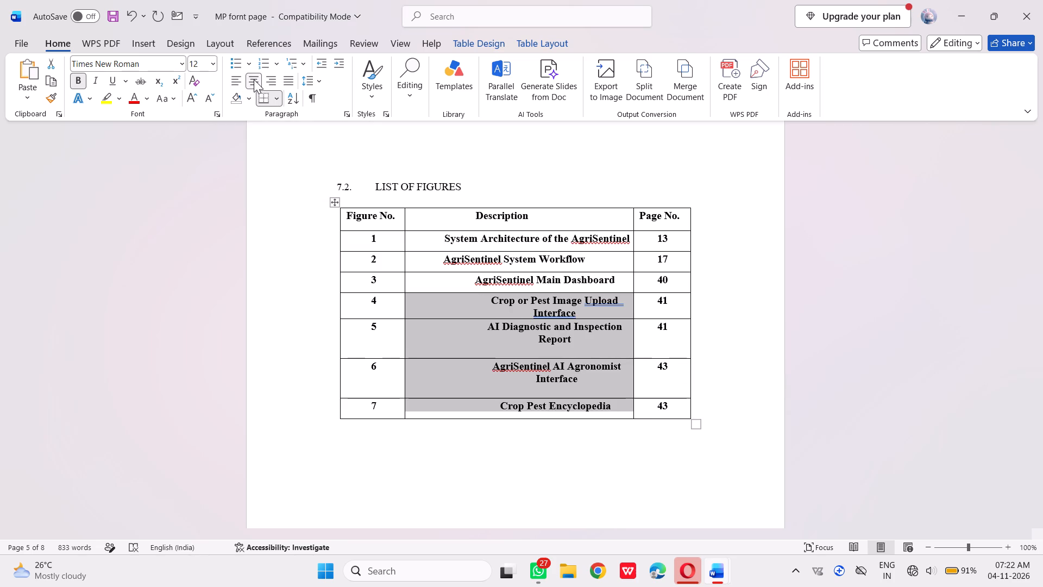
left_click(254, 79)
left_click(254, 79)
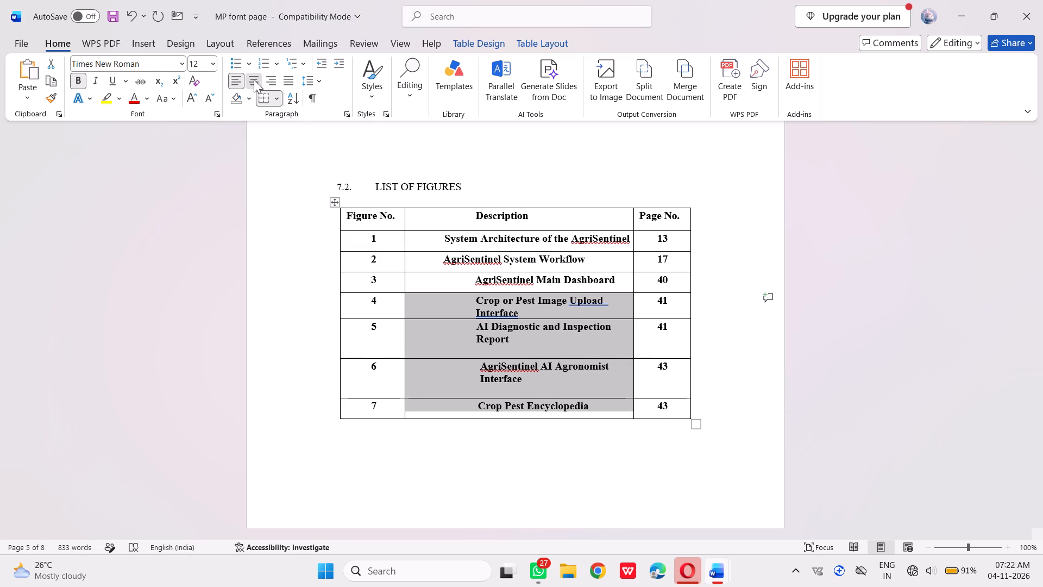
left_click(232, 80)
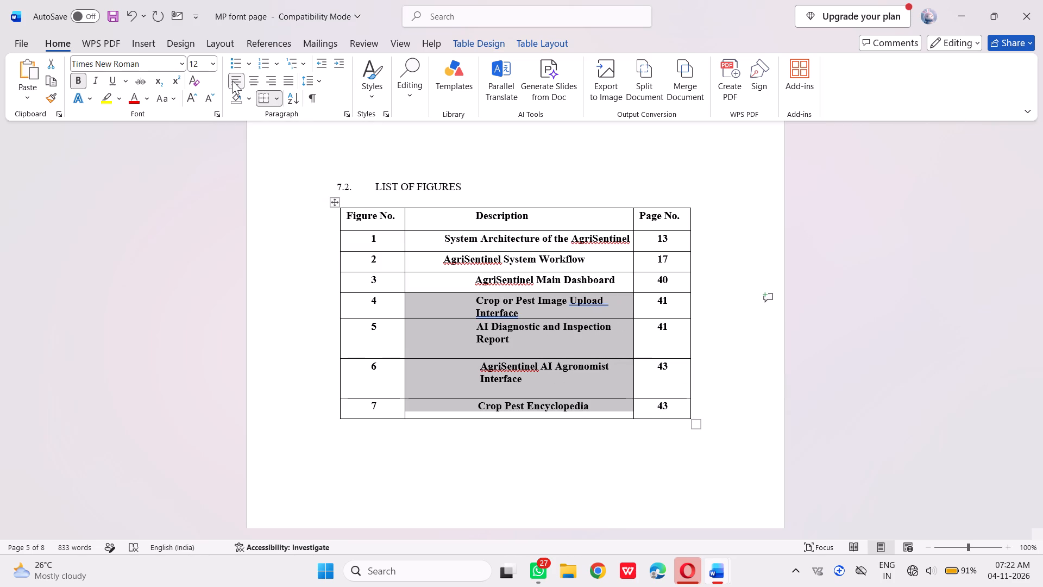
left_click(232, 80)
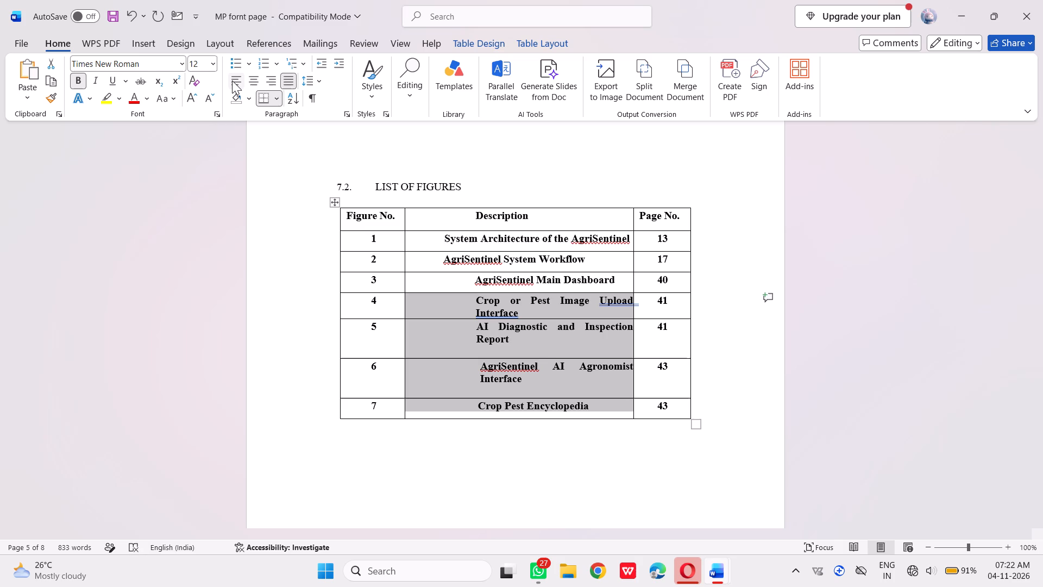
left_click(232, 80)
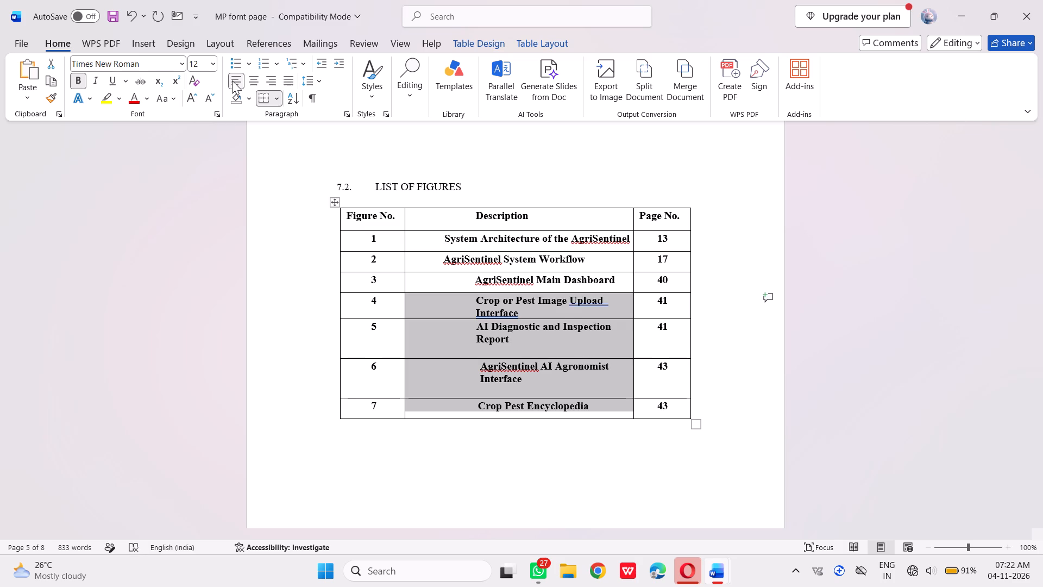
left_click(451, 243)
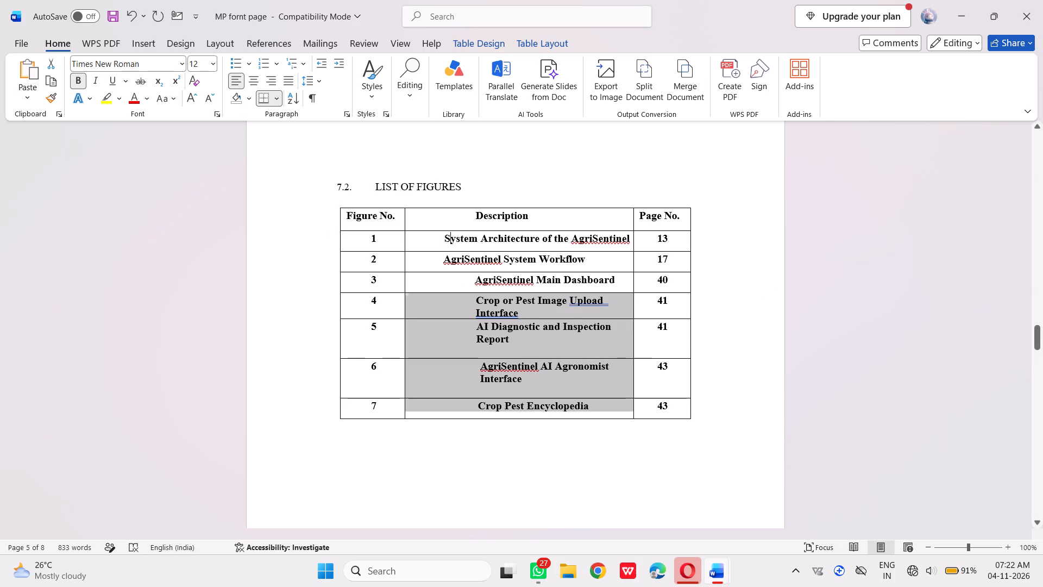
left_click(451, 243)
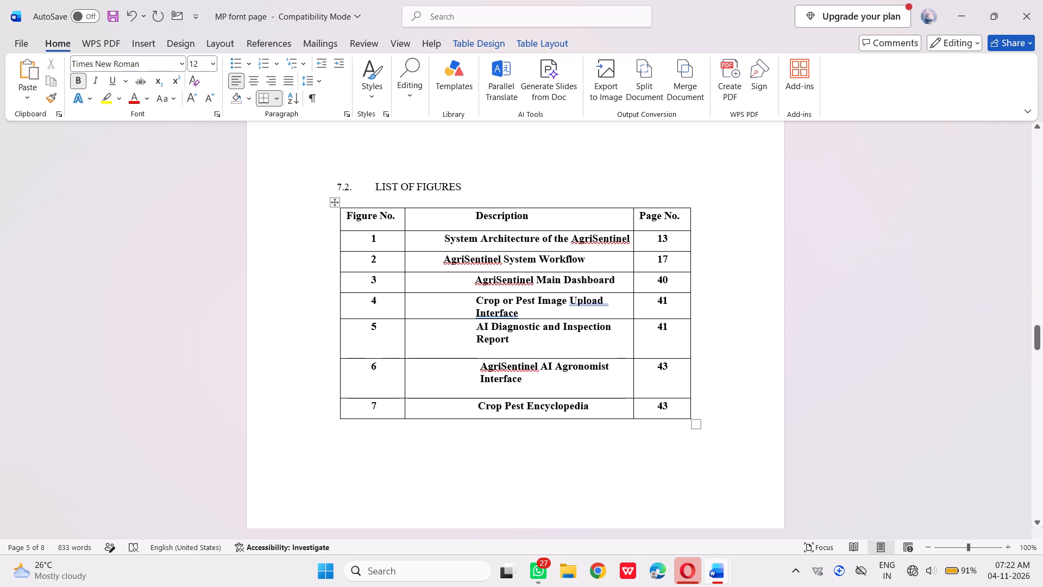
Delete the extra space before "Interface" in the figure 4 description of the List of Figures table.
left_click(475, 301)
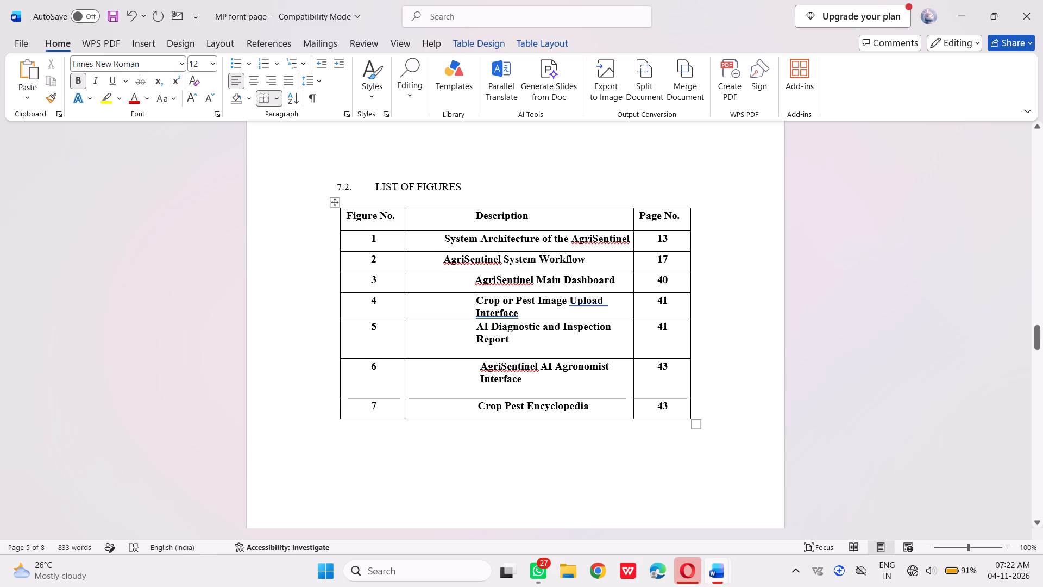
left_click(475, 309)
key("BackSpace")
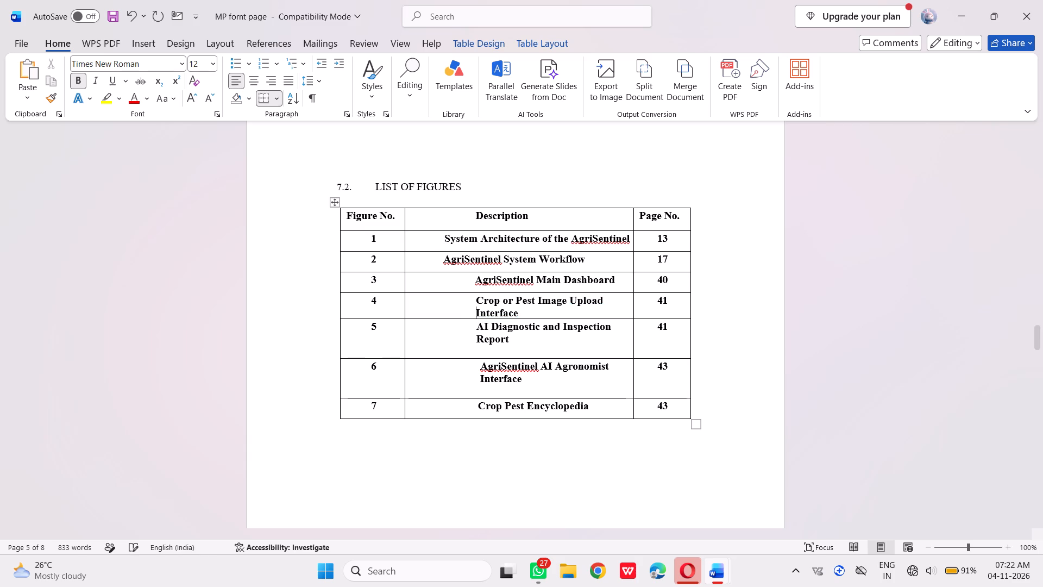
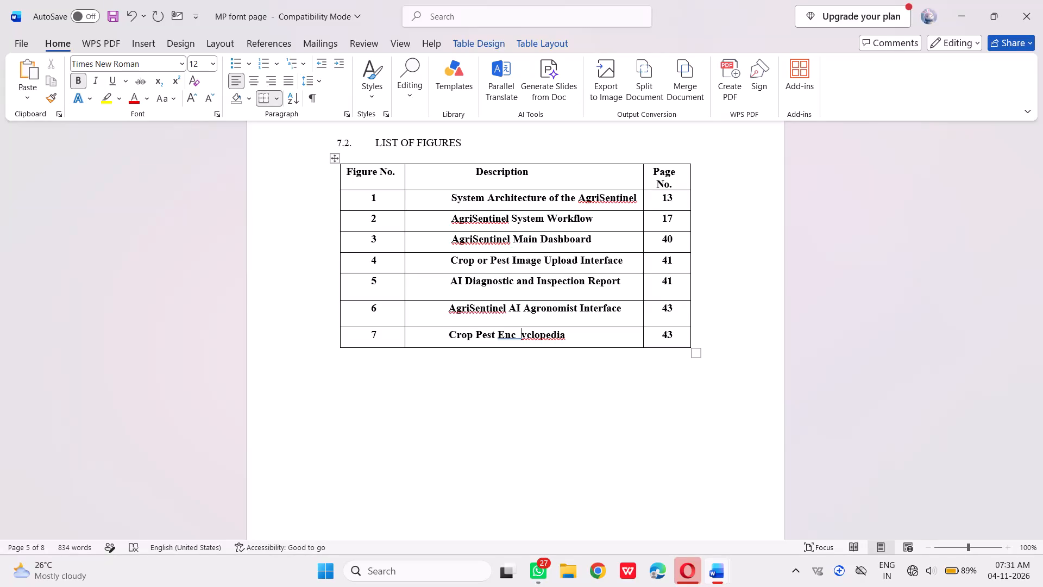
Undo the last two spacing edits in the figure 7 description "Crop Pest Encyclopedia" and save the document.
key("ctrl+z")
key("ctrl+z")
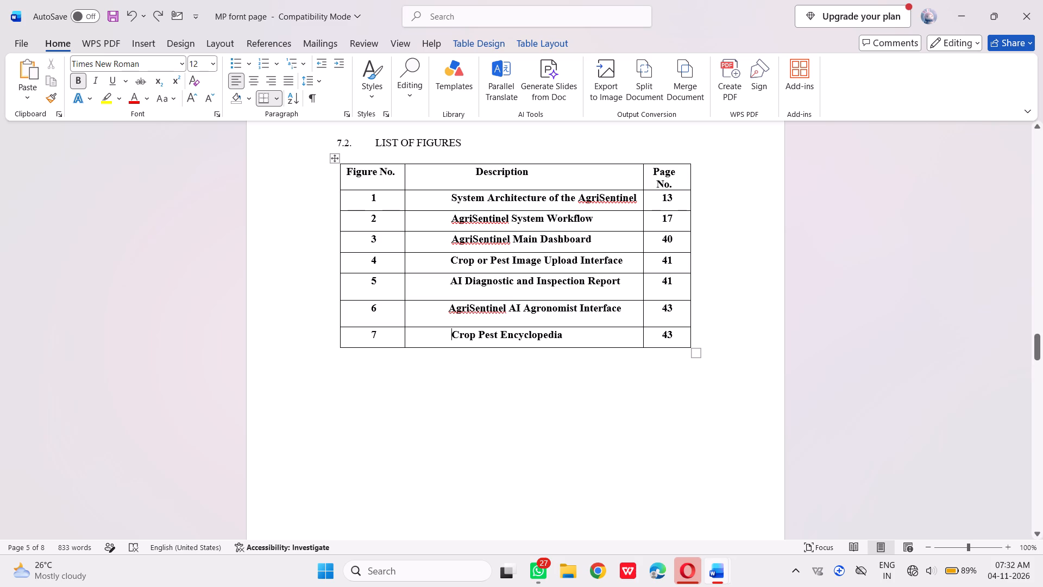
key("ctrl+s")
key("ctrl+s")
key("ctrl+s")
key("ctrl+s")
key("ctrl+s")
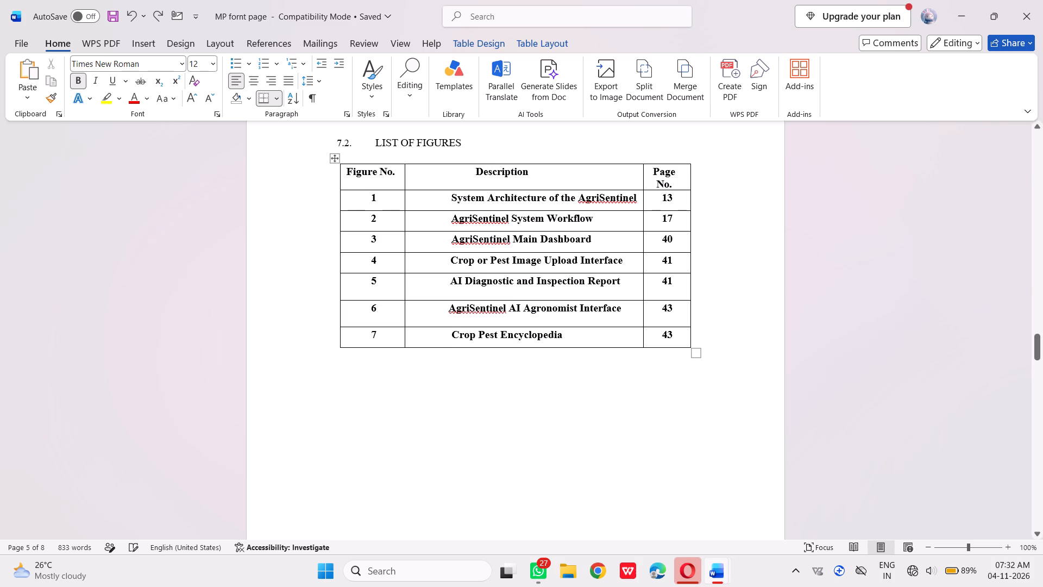
key("ctrl+s")
key("ctrl+s")
key("ctrl+s")
Remove the centre alignment from "Portable Network Graphics" in the abbreviations table and indent it with four leading spaces.
scroll(546, 520, "down", 1)
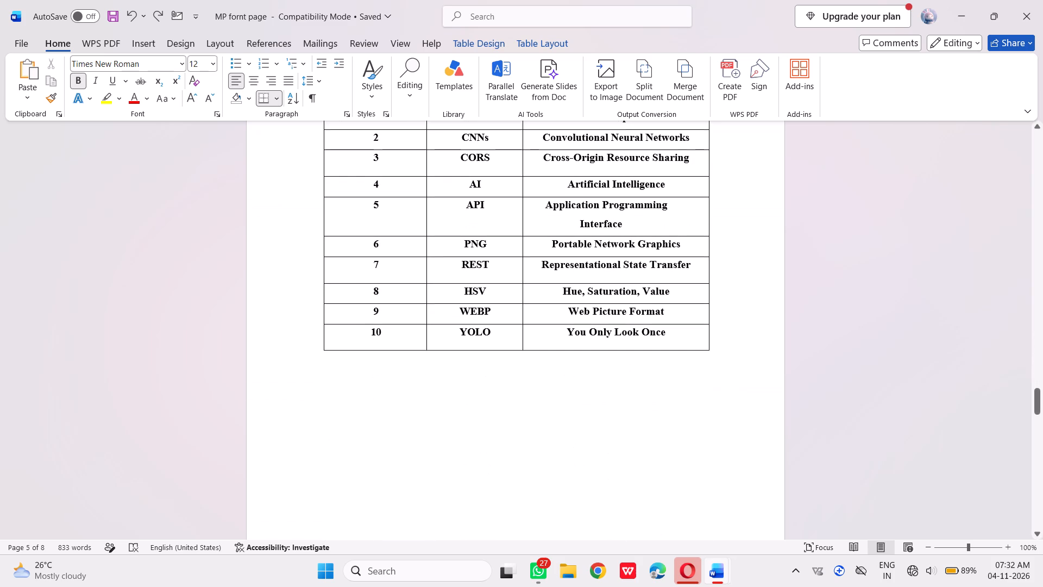
scroll(546, 520, "down", 3)
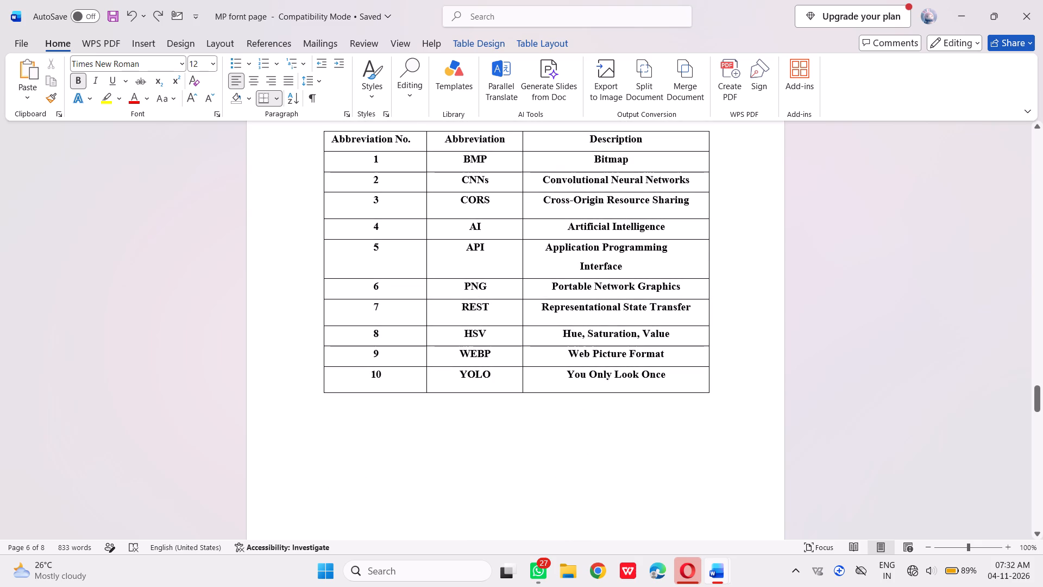
left_click(553, 283)
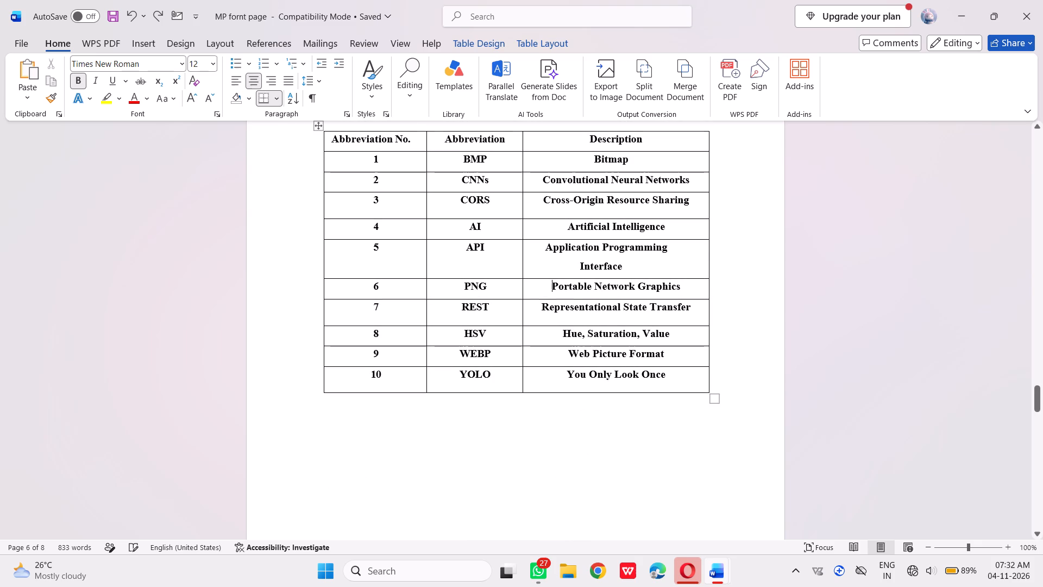
key("BackSpace")
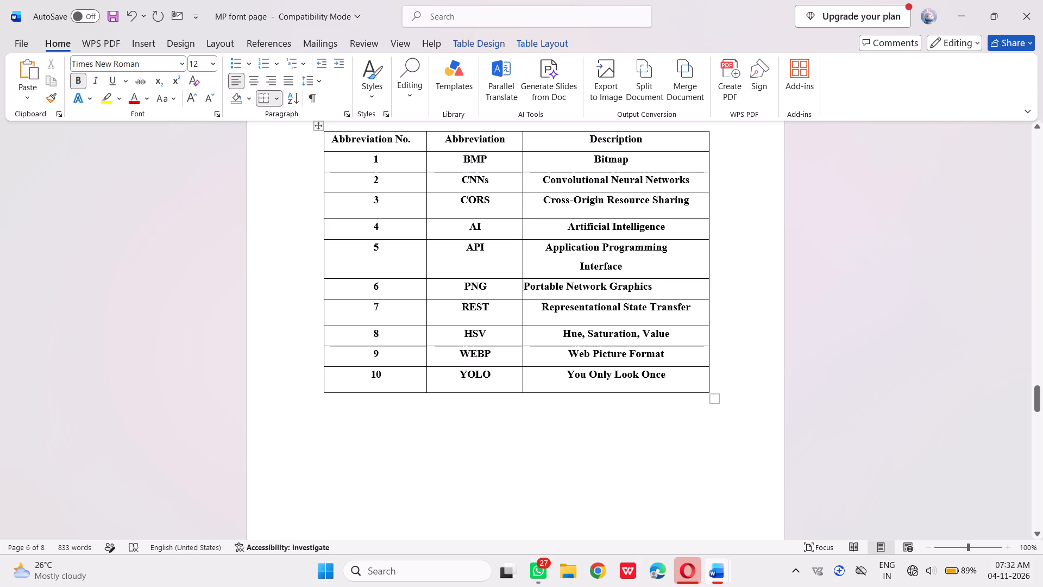
key("space")
key("space")
key("space")
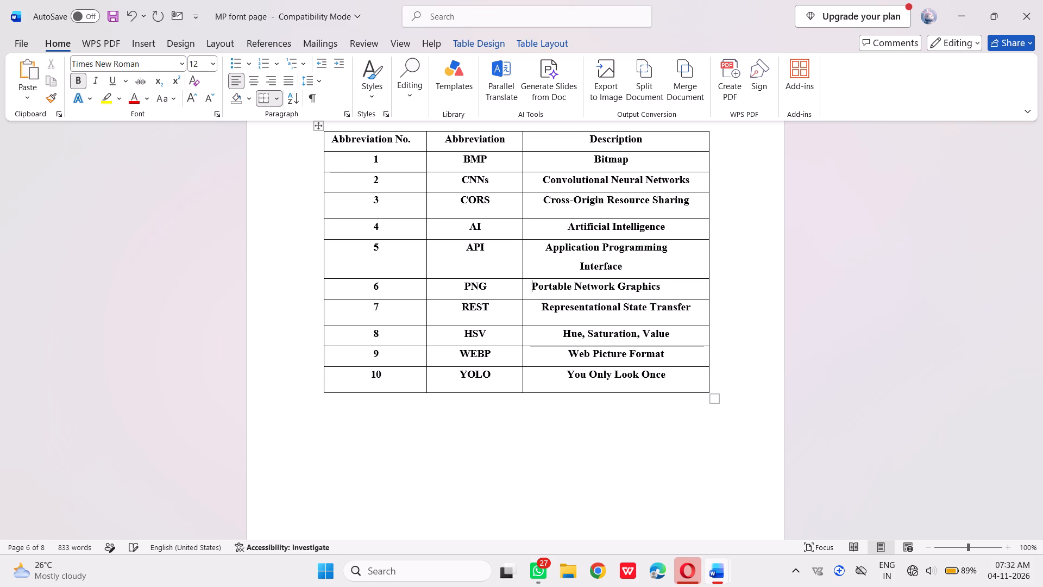
key("space")
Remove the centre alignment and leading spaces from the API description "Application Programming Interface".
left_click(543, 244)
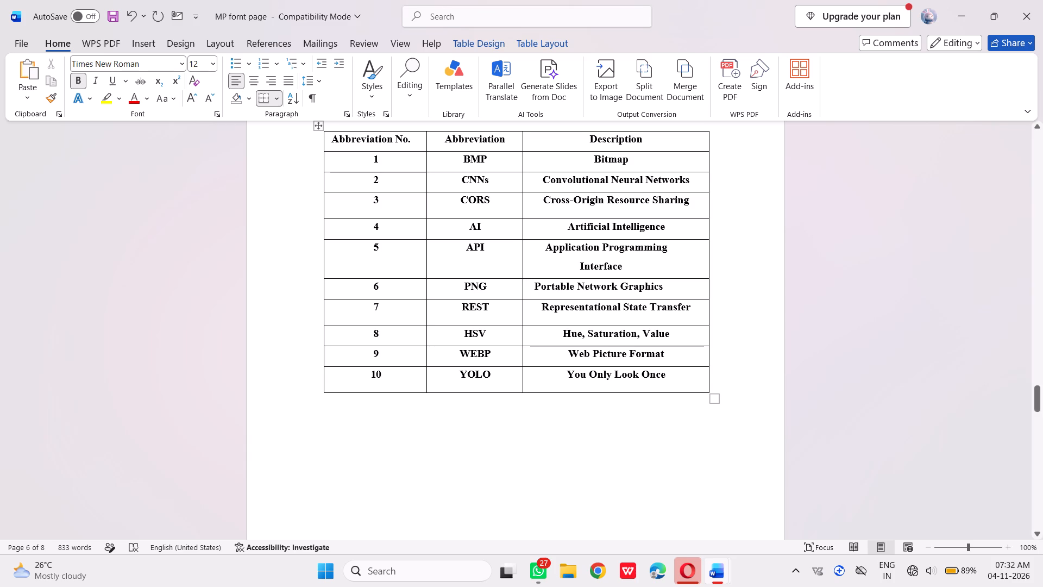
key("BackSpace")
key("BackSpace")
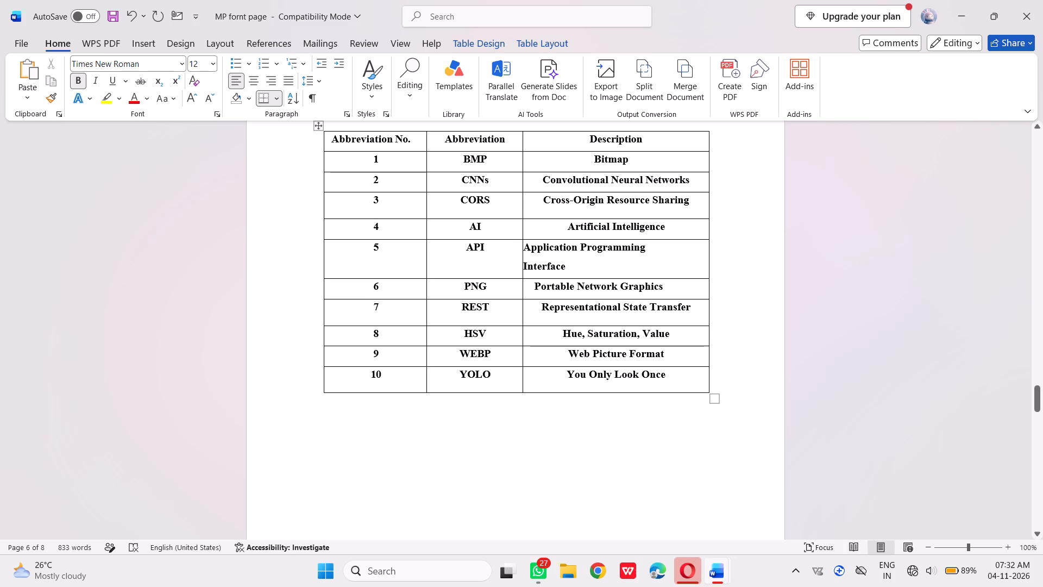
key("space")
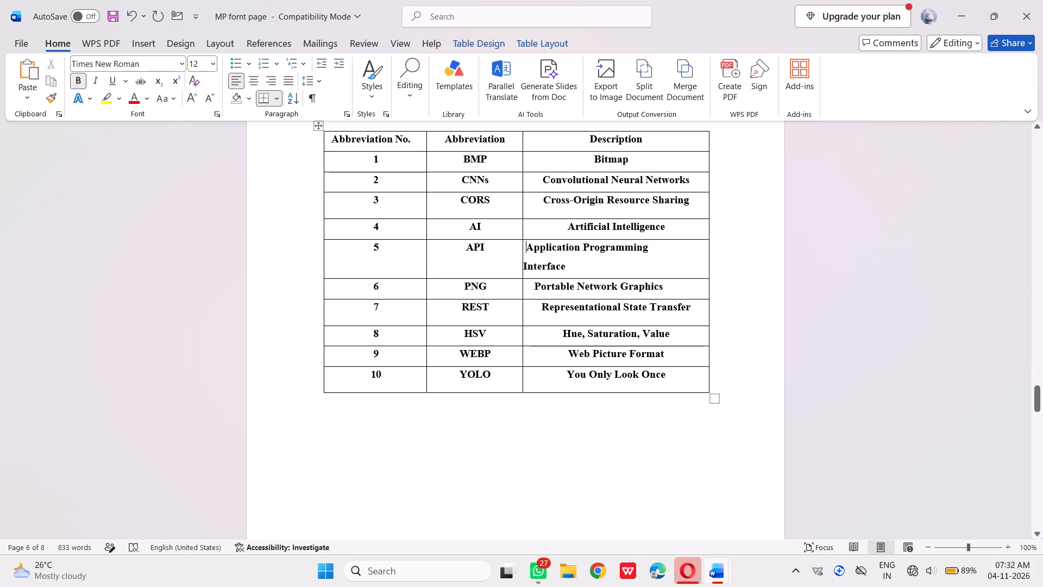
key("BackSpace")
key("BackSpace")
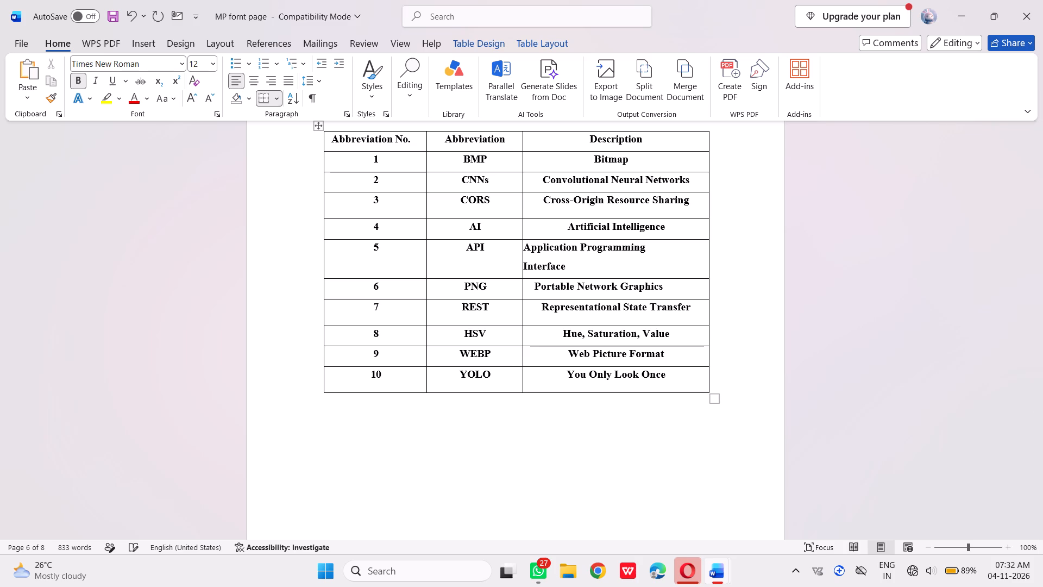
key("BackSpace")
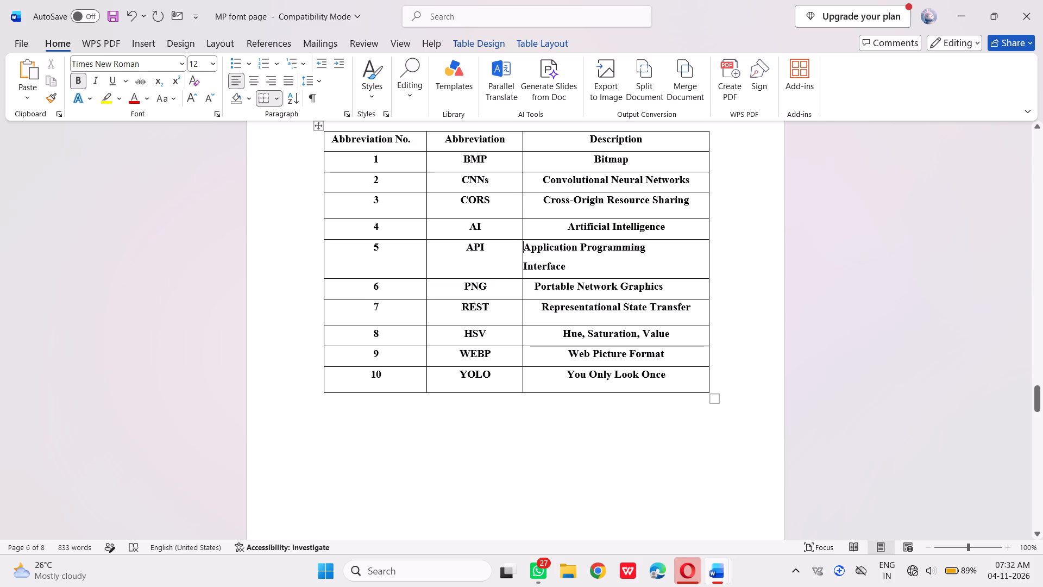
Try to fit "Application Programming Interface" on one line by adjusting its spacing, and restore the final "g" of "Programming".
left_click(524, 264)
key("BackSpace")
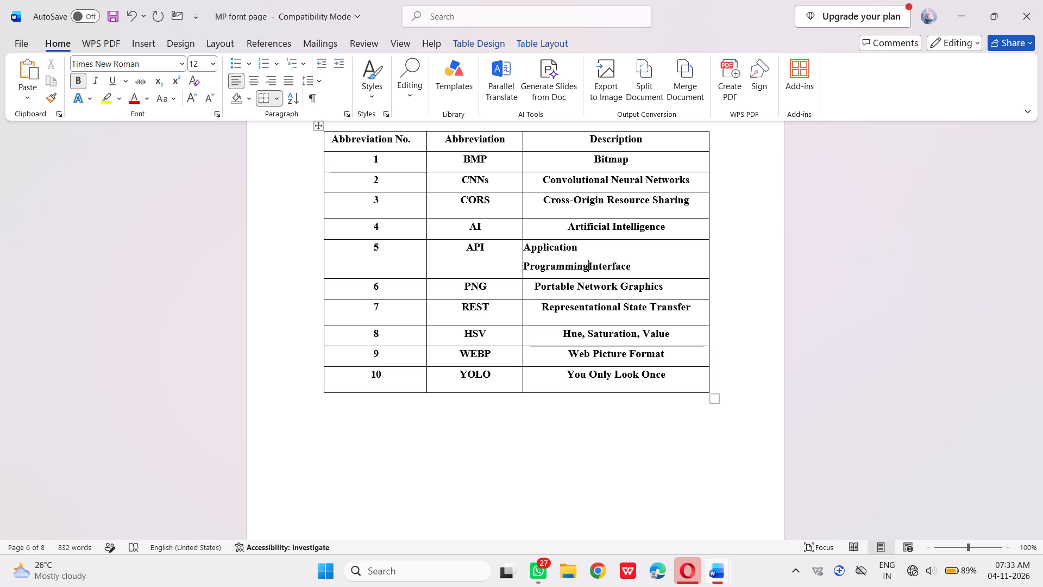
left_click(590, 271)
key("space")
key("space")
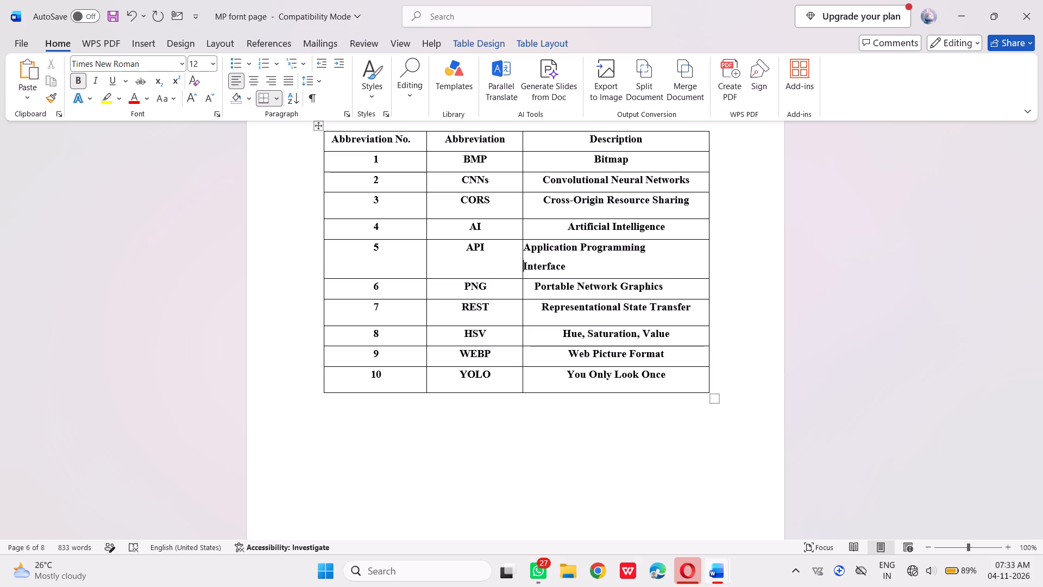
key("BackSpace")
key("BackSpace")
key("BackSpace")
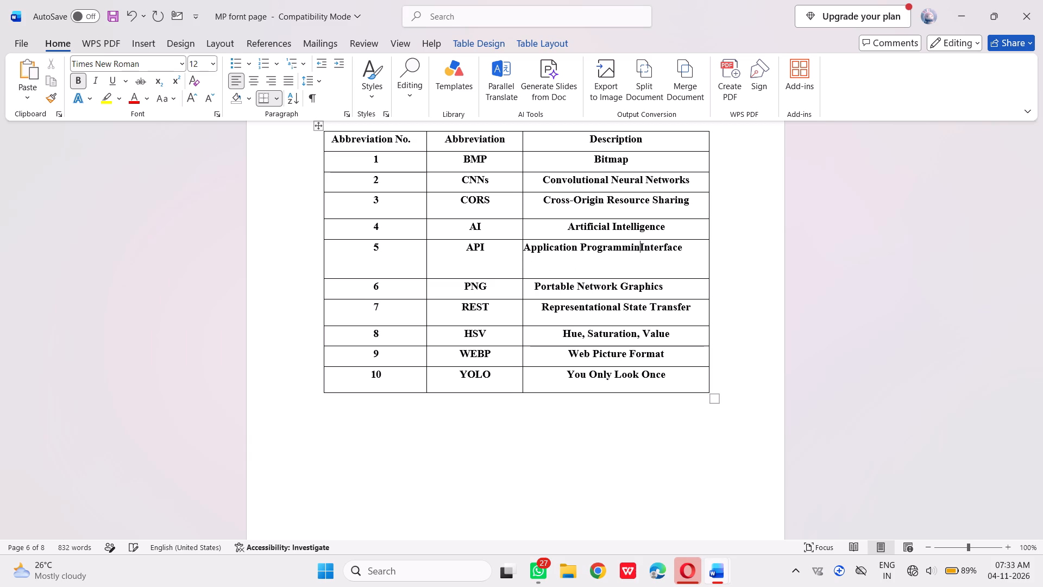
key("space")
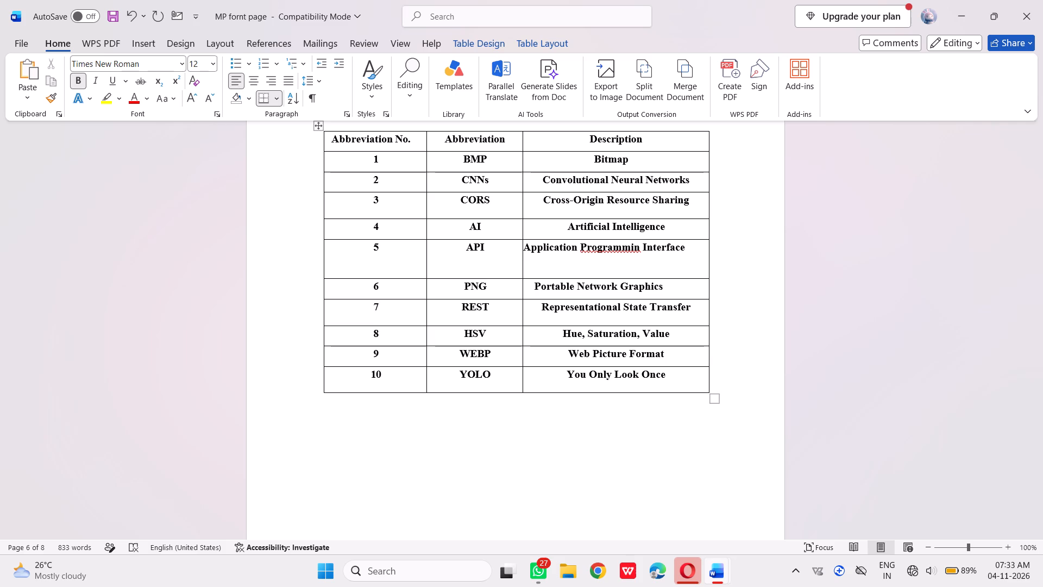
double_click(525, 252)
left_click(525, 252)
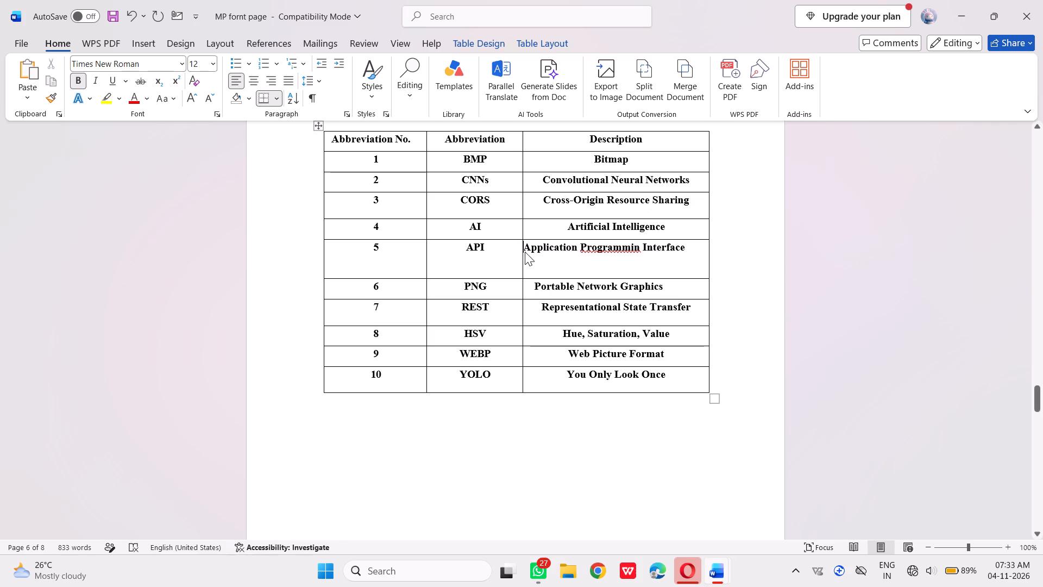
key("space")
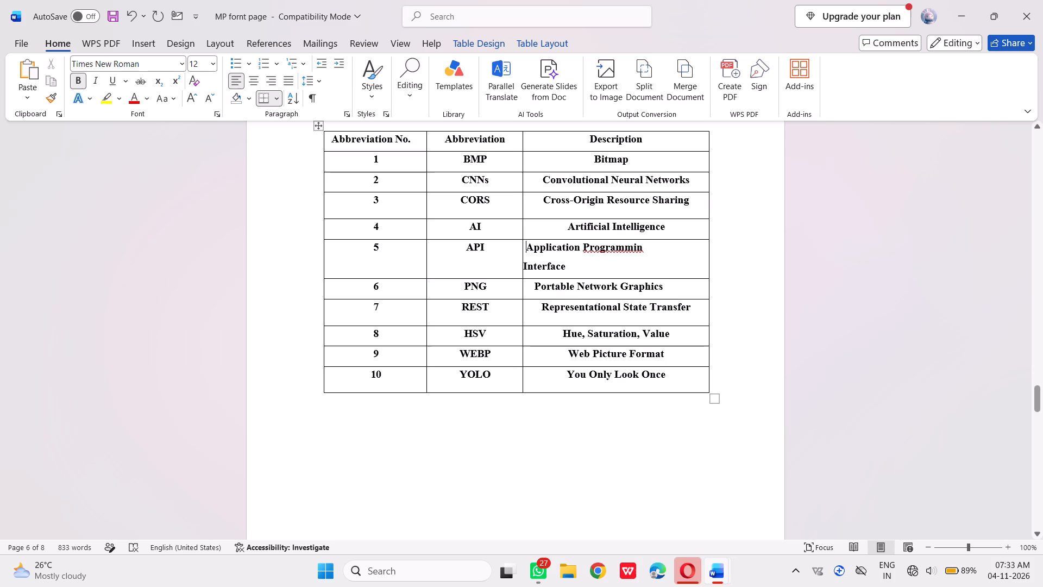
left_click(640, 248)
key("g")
Try to indent "Interface" in the API description with five spaces.
left_click(598, 285)
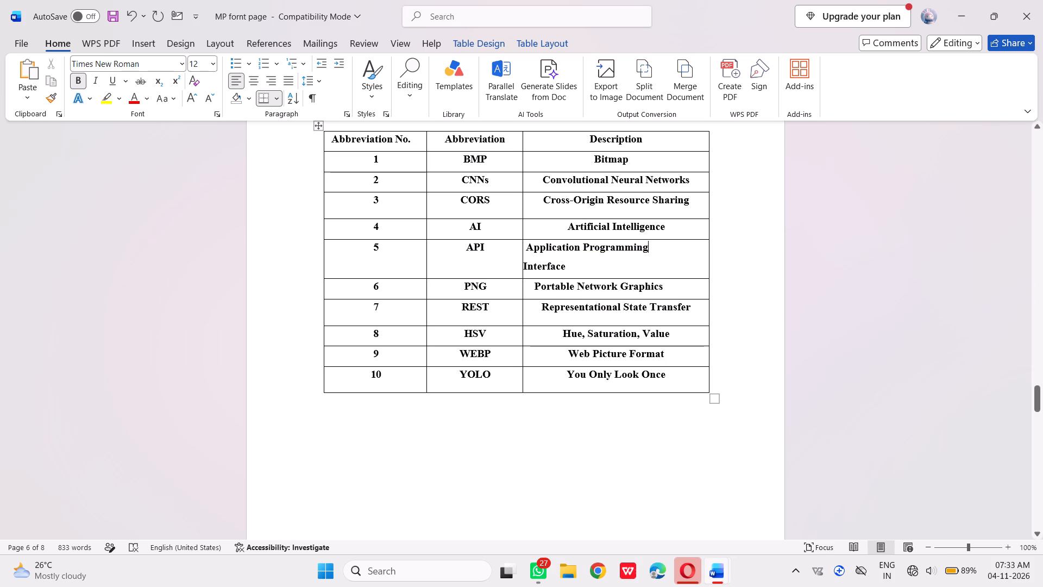
left_click(523, 267)
key("space")
key("space")
key("space")
key("space")
key("space")
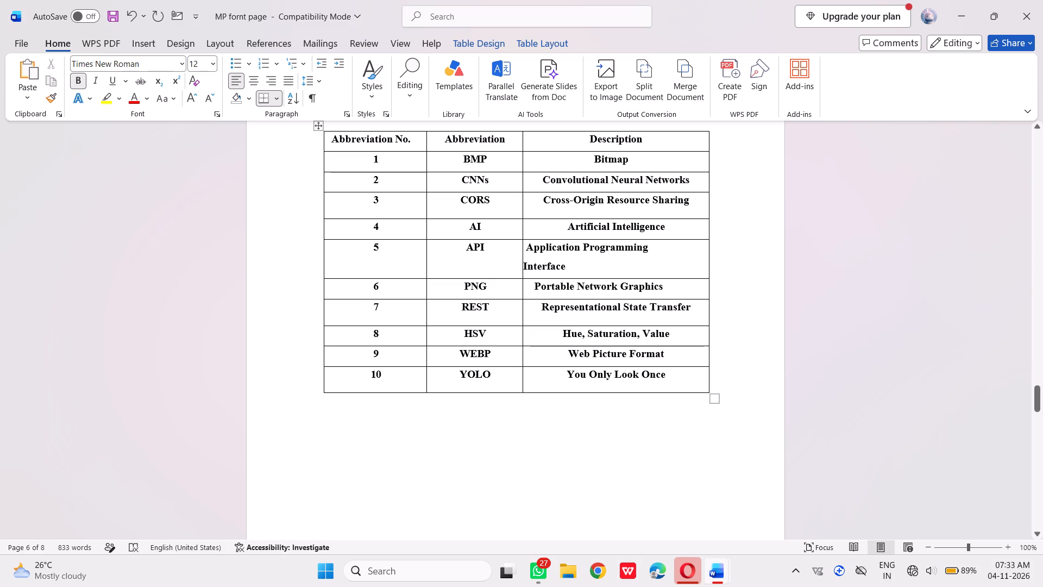
Delete the space before "Application" in the API description and centre-align the whole description.
left_click(529, 248)
key("BackSpace")
key("BackSpace")
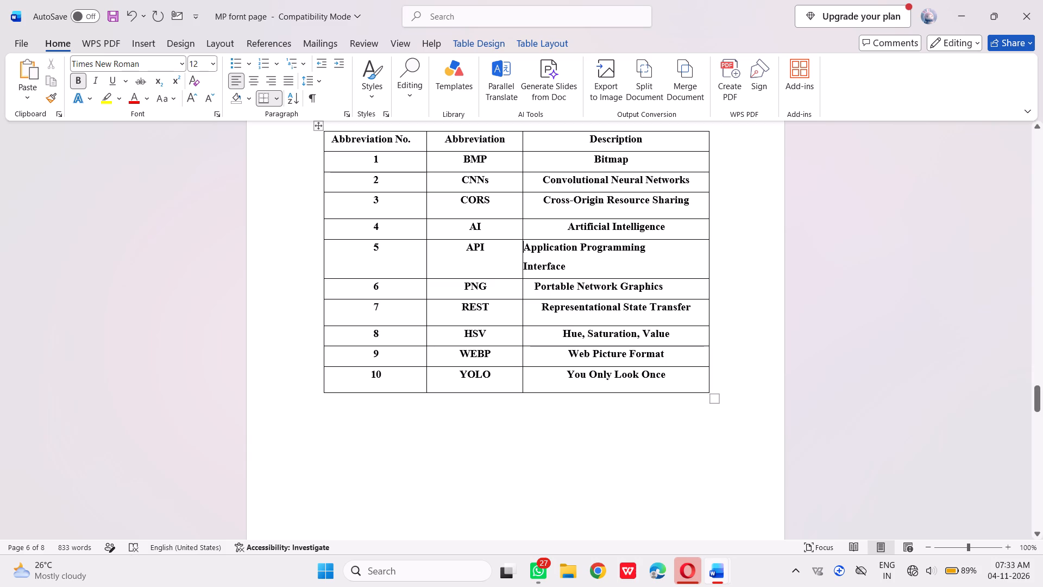
left_click_drag(525, 247, 557, 270)
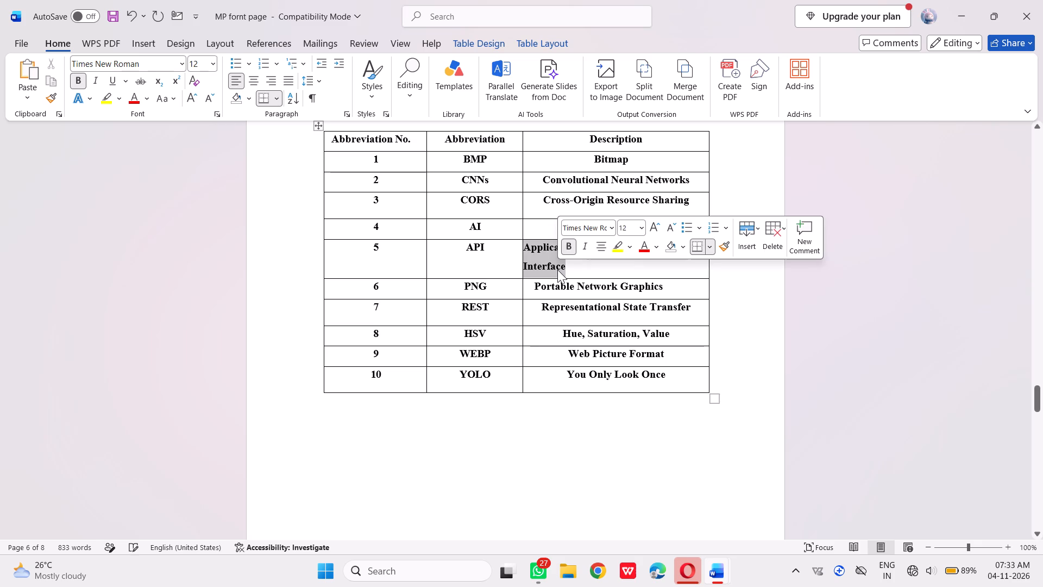
left_click(251, 82)
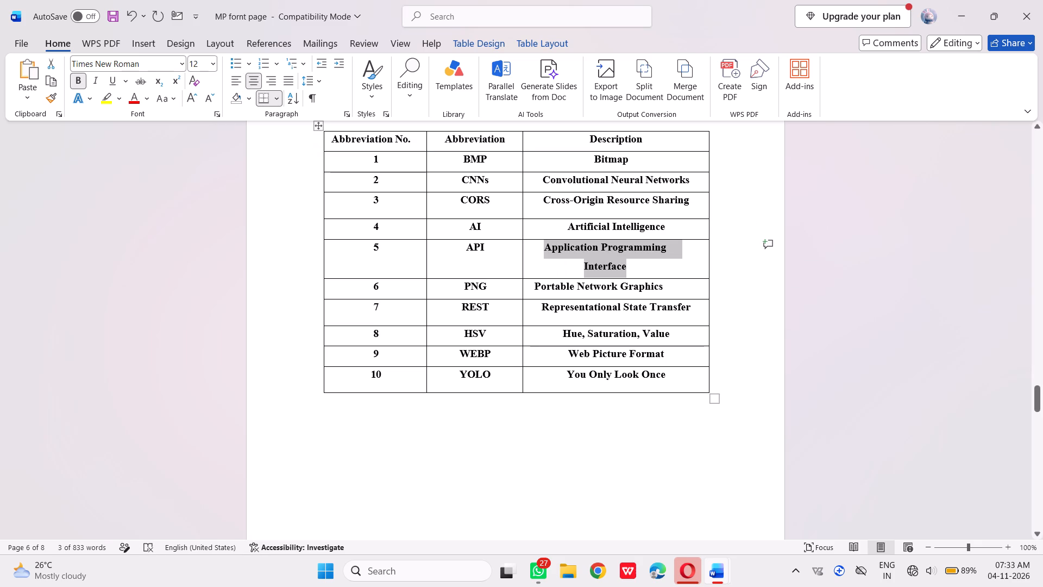
left_click(498, 466)
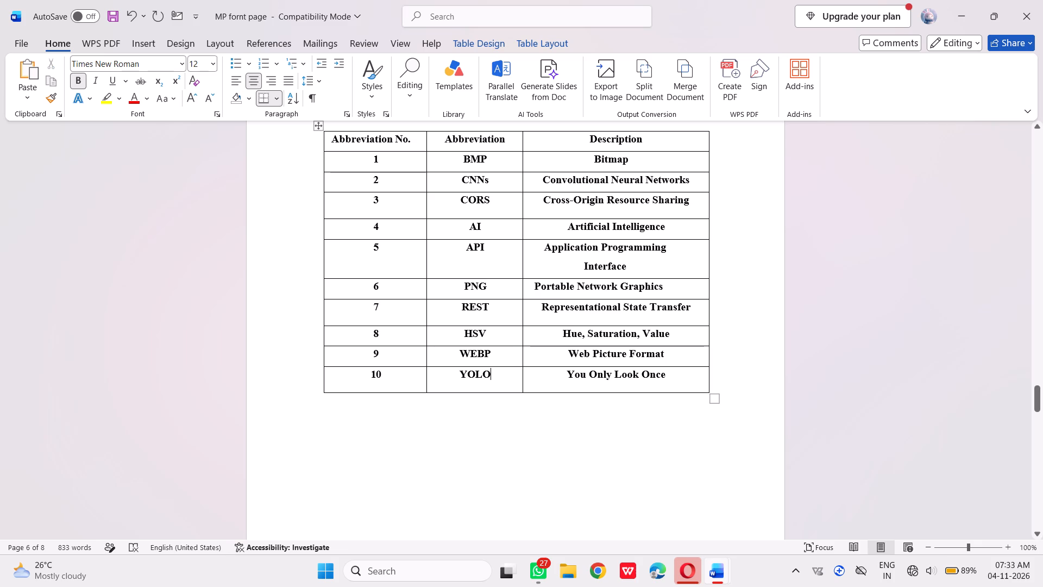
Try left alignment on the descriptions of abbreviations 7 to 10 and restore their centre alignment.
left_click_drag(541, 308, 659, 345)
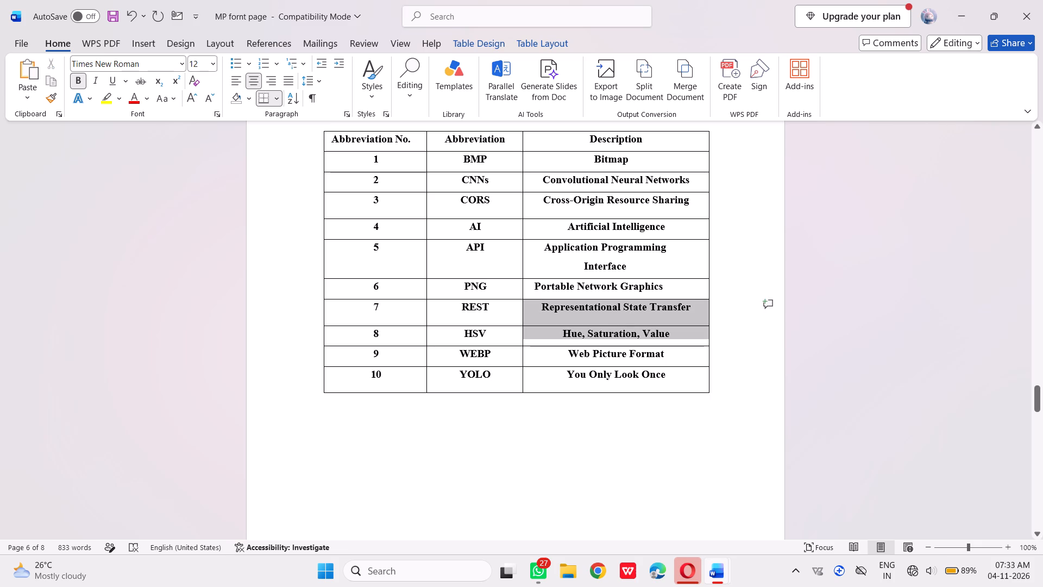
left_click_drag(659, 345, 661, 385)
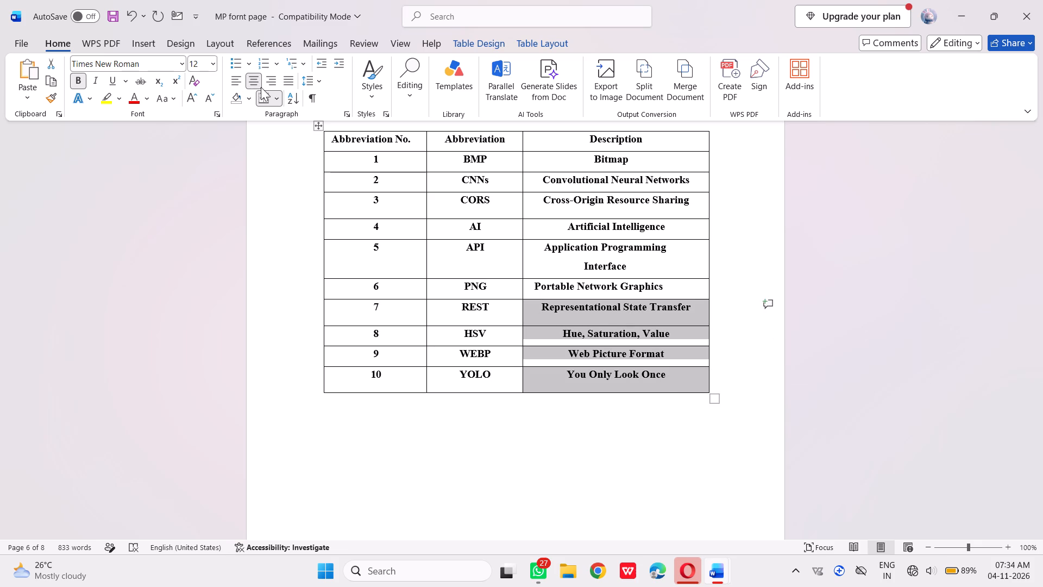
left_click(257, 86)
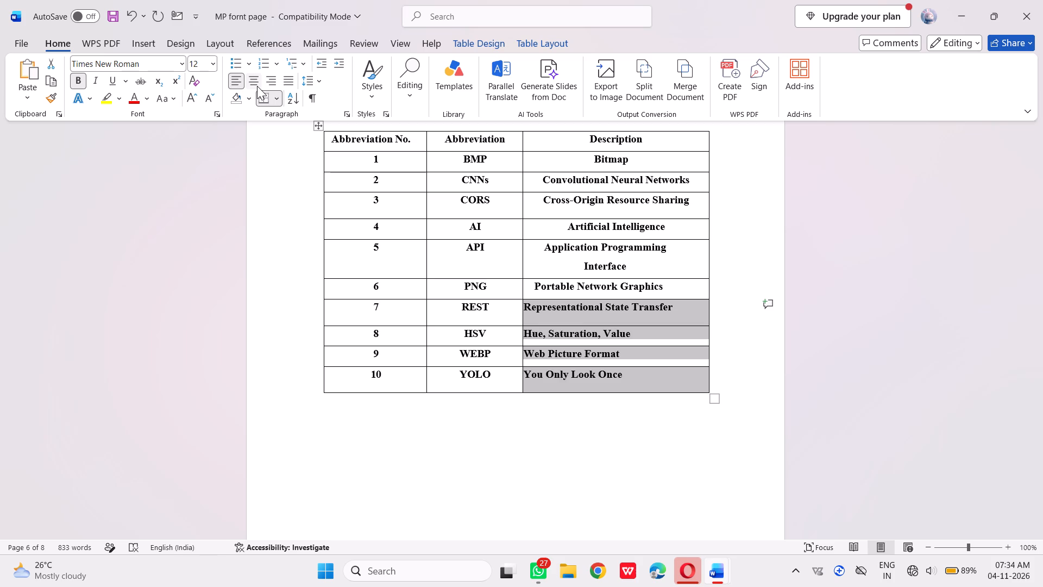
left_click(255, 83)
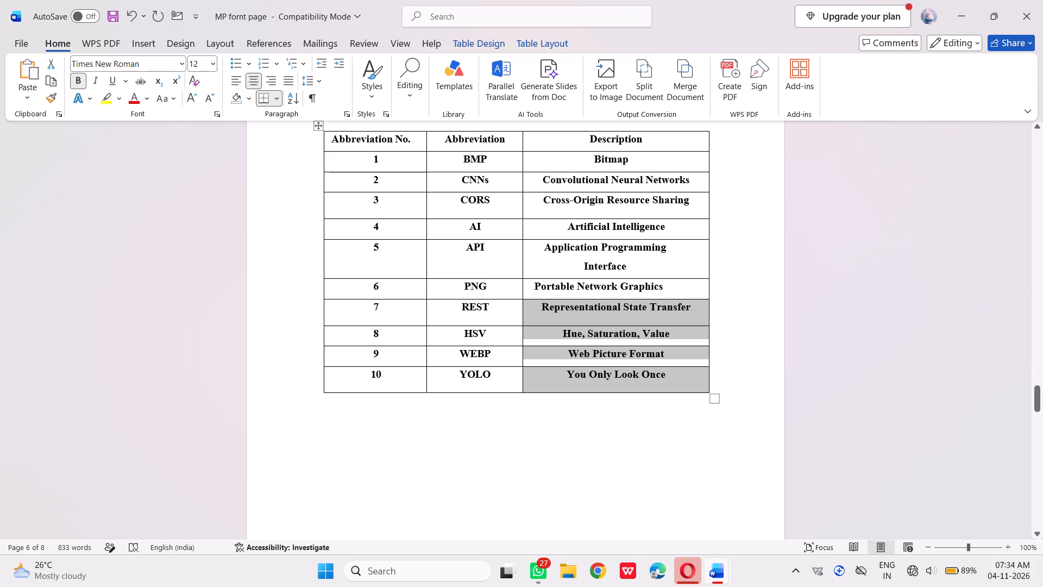
Centre-align the descriptions of all ten entries in the List of Abbreviations table.
double_click(594, 159)
left_click_drag(594, 159, 629, 275)
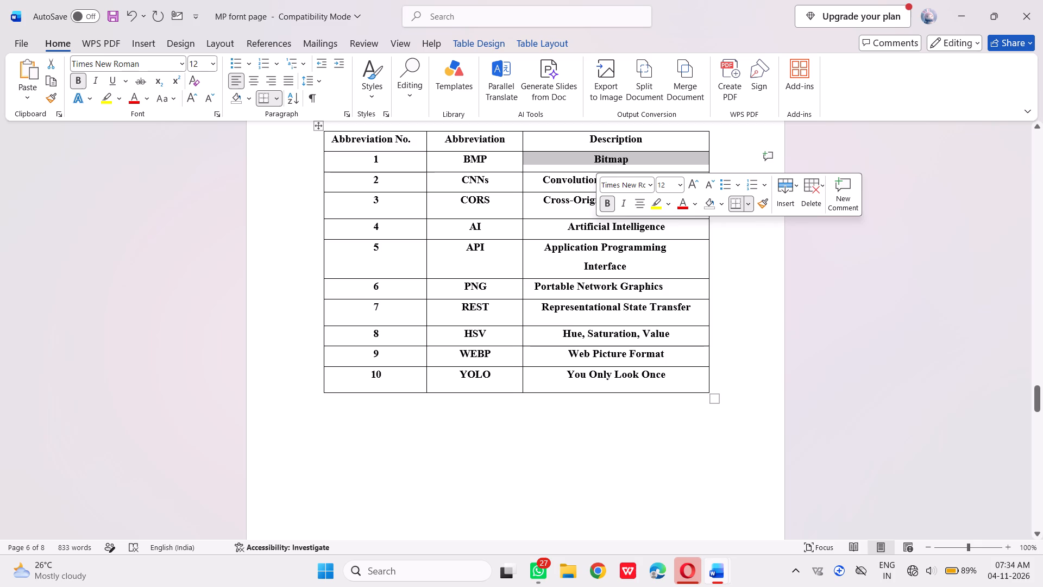
double_click(667, 375)
left_click_drag(667, 375, 635, 281)
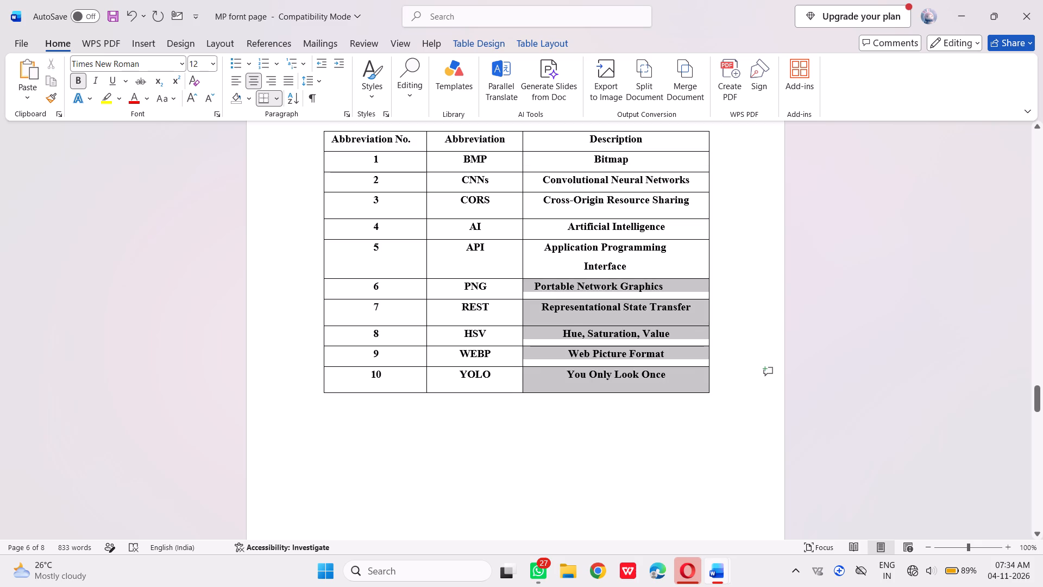
left_click_drag(635, 281, 602, 164)
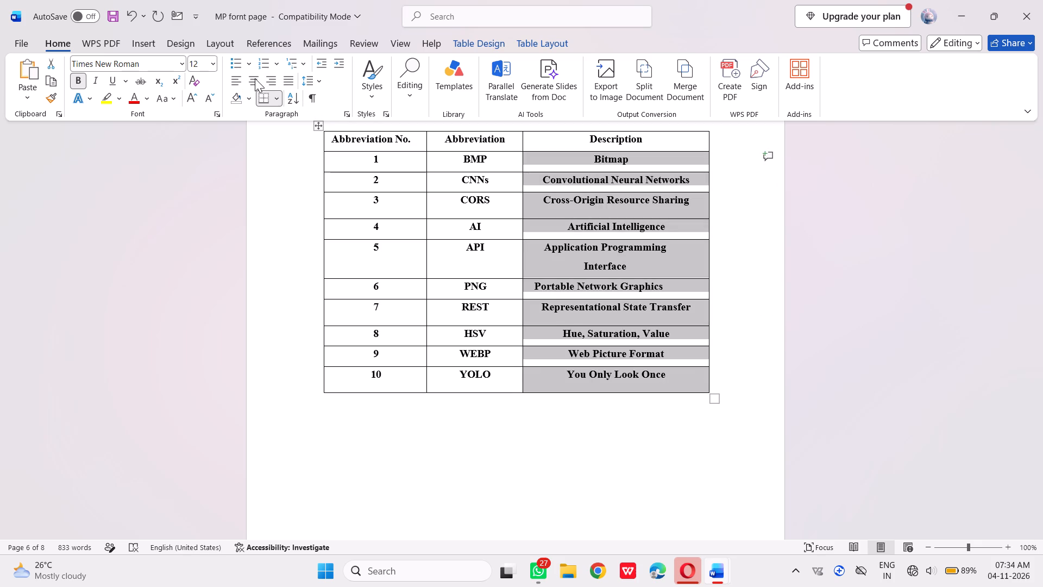
left_click(240, 85)
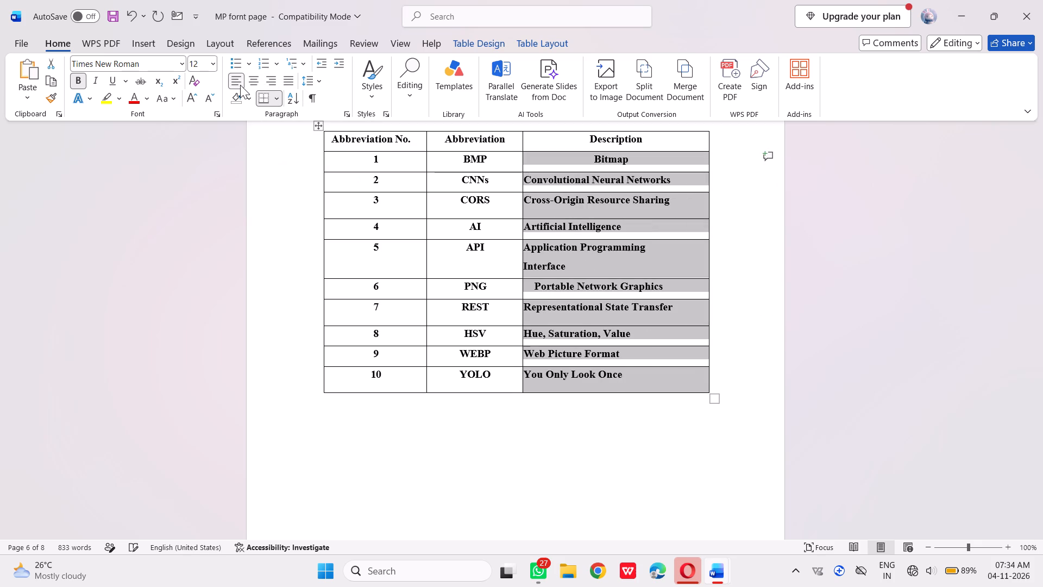
left_click(240, 85)
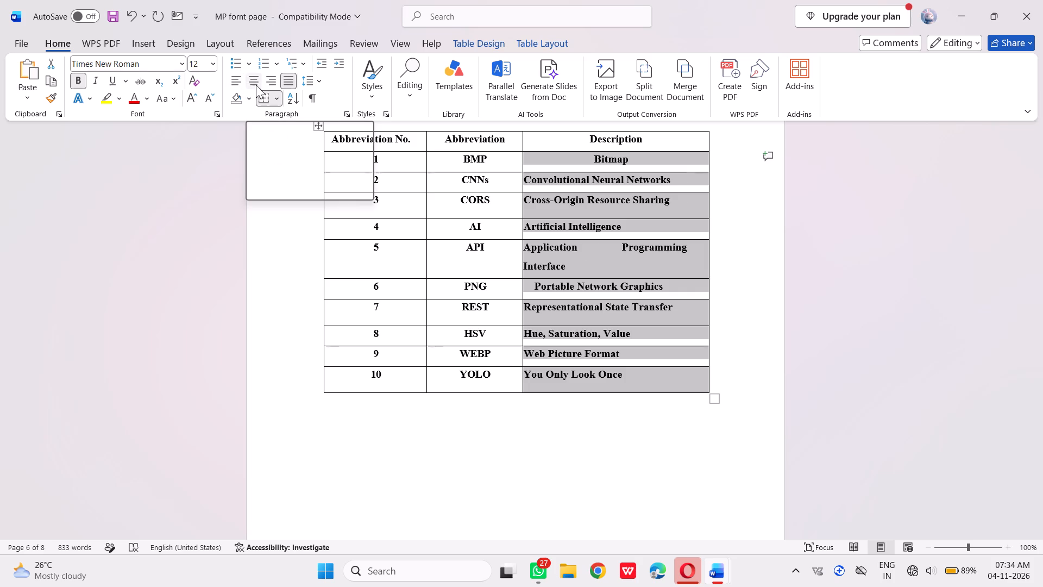
left_click(253, 81)
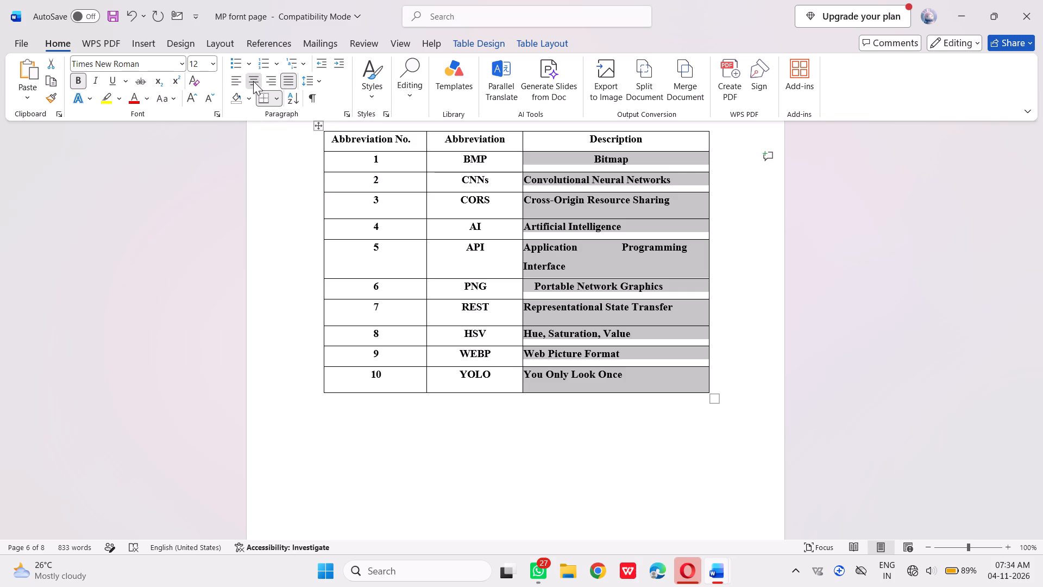
left_click(438, 575)
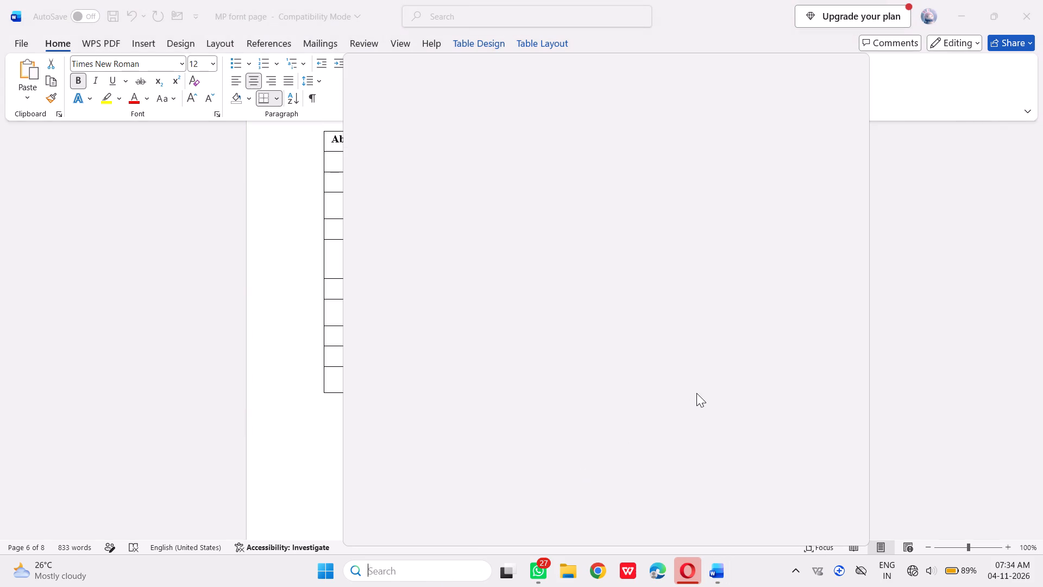
left_click(100, 259)
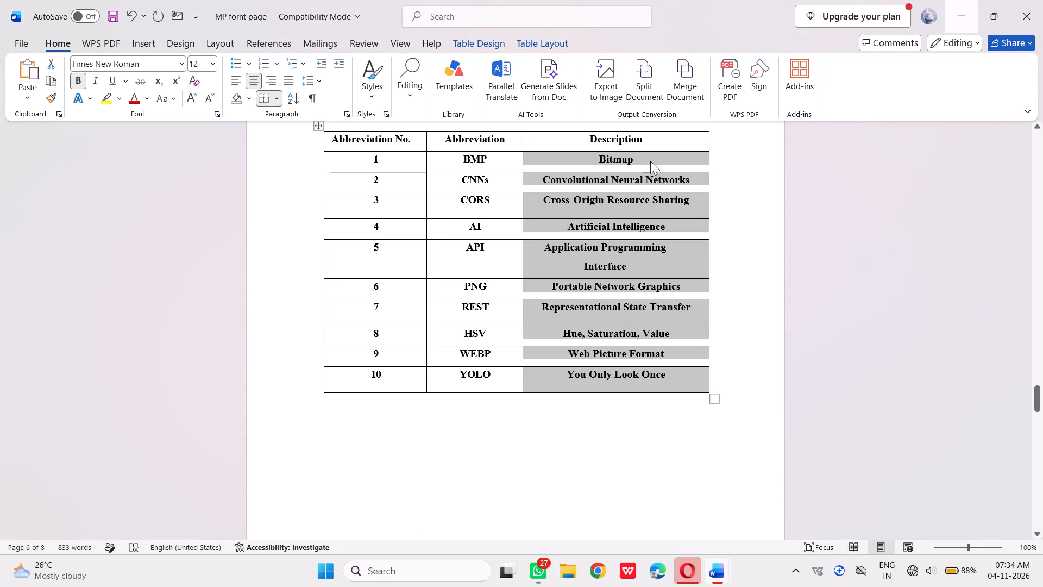
left_click(795, 222)
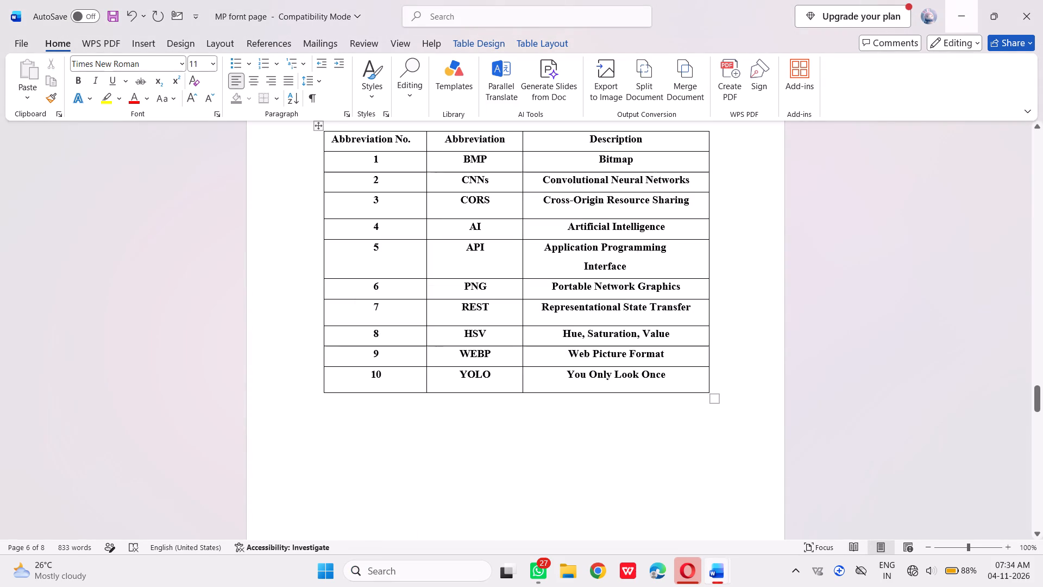
Save the front-matter document with the realigned abbreviations table.
left_click(567, 228)
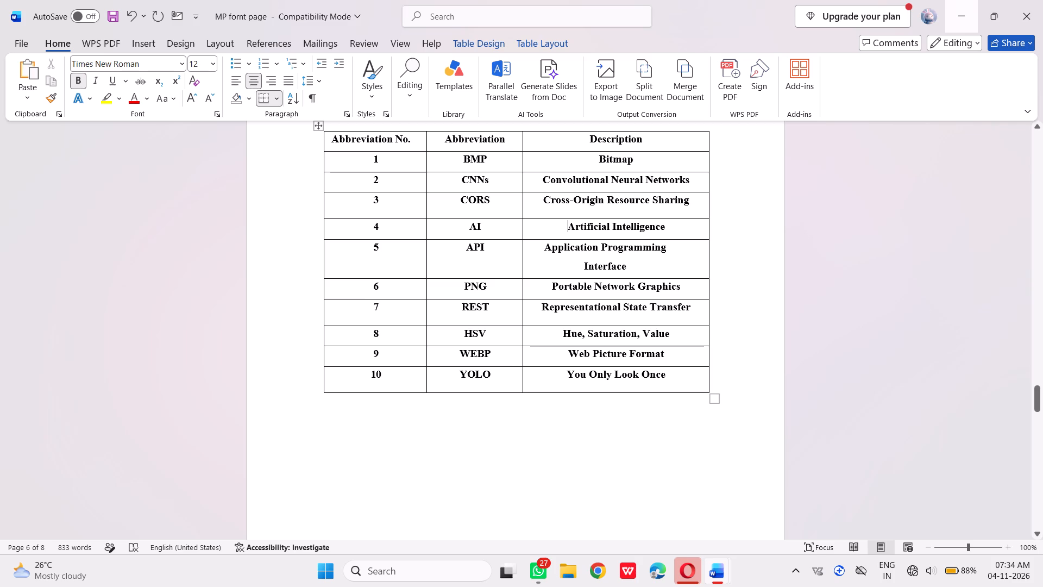
key("ctrl+s")
key("ctrl+s")
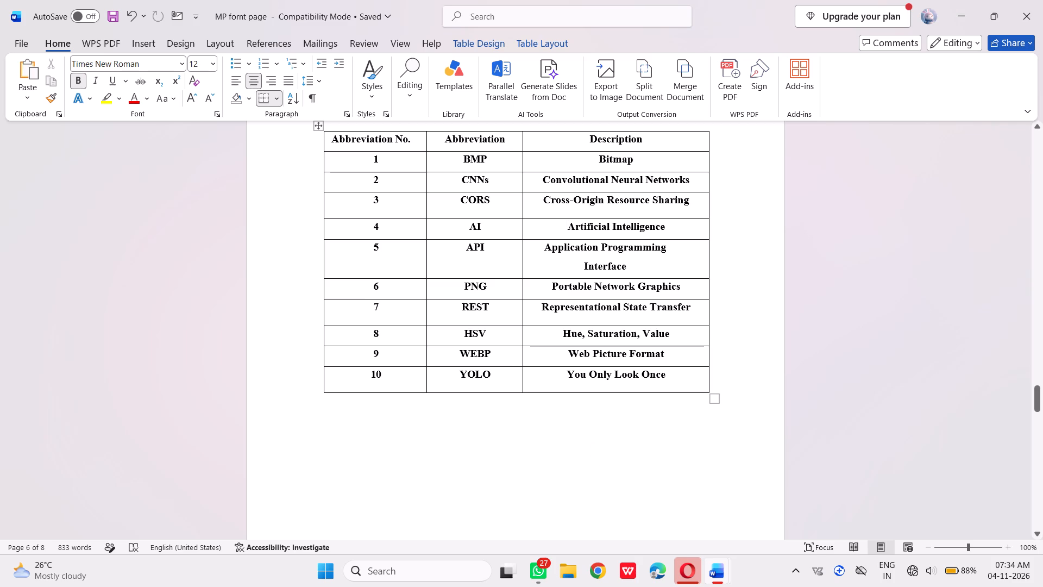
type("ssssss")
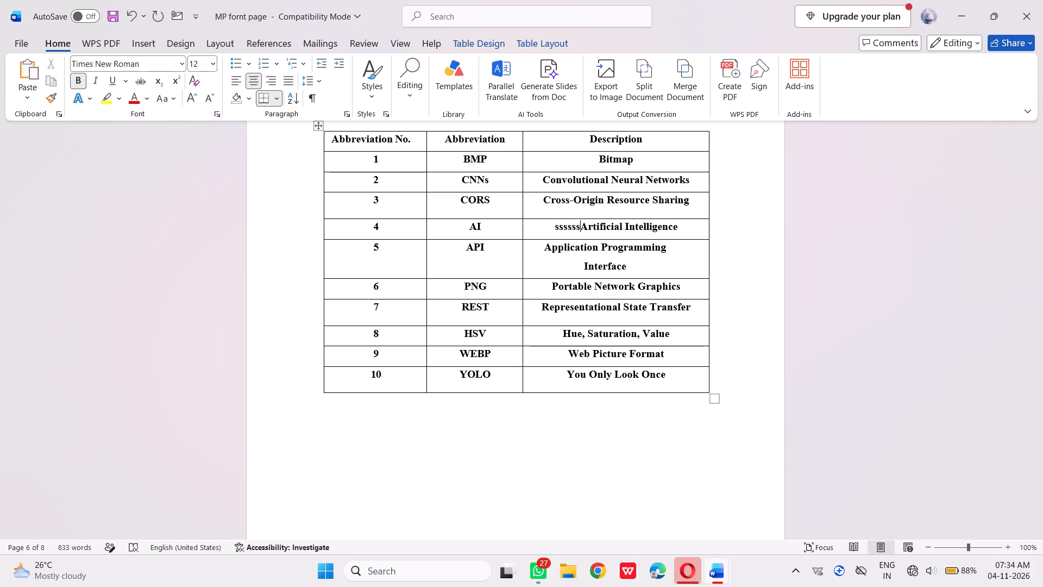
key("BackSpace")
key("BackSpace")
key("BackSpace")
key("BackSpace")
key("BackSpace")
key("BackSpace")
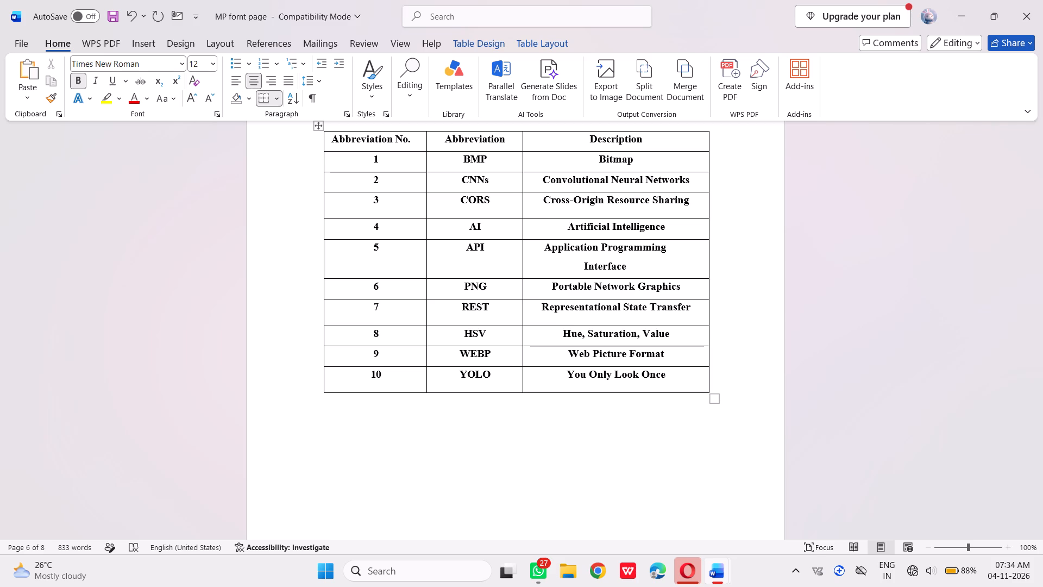
Save the front-matter document again.
key("ctrl+s")
key("ctrl+s")
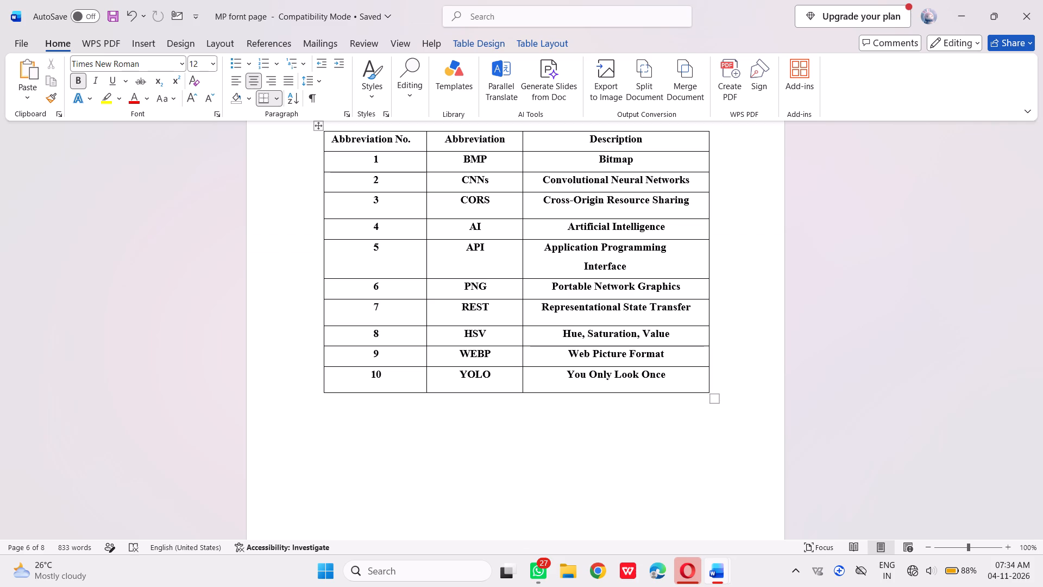
Look through the front-matter pages from the cover page to the last page to check their layout.
scroll(601, 453, "up", 3)
scroll(601, 453, "down", 4)
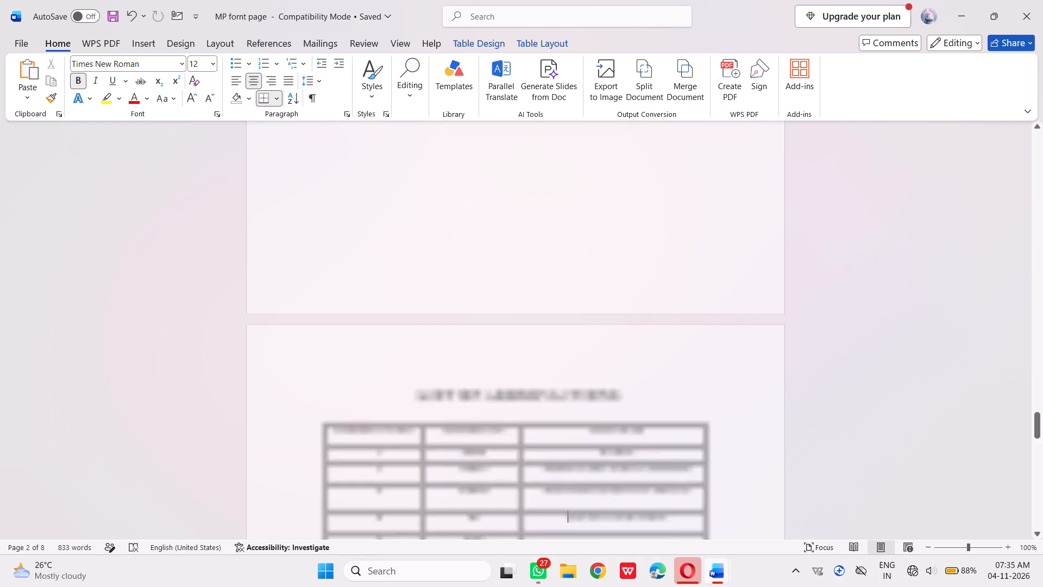
scroll(601, 453, "down", 2)
scroll(601, 453, "up", 18)
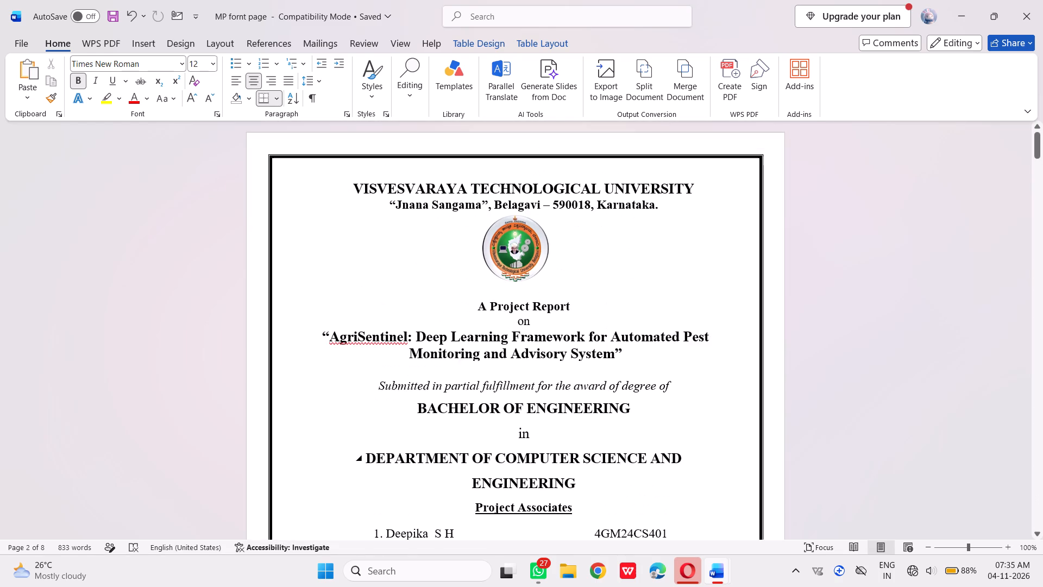
scroll(601, 453, "down", 1)
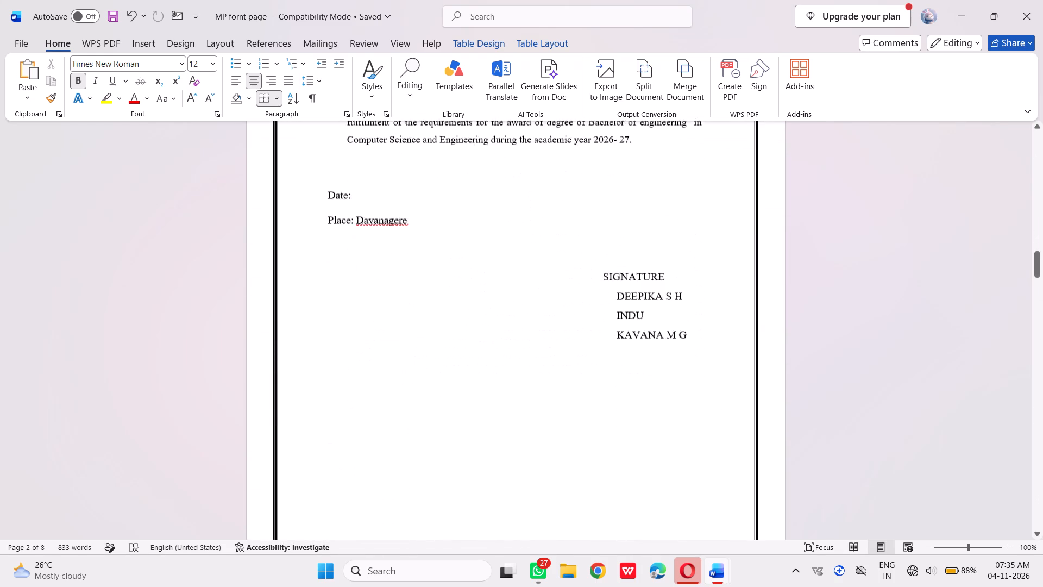
scroll(601, 453, "down", 1)
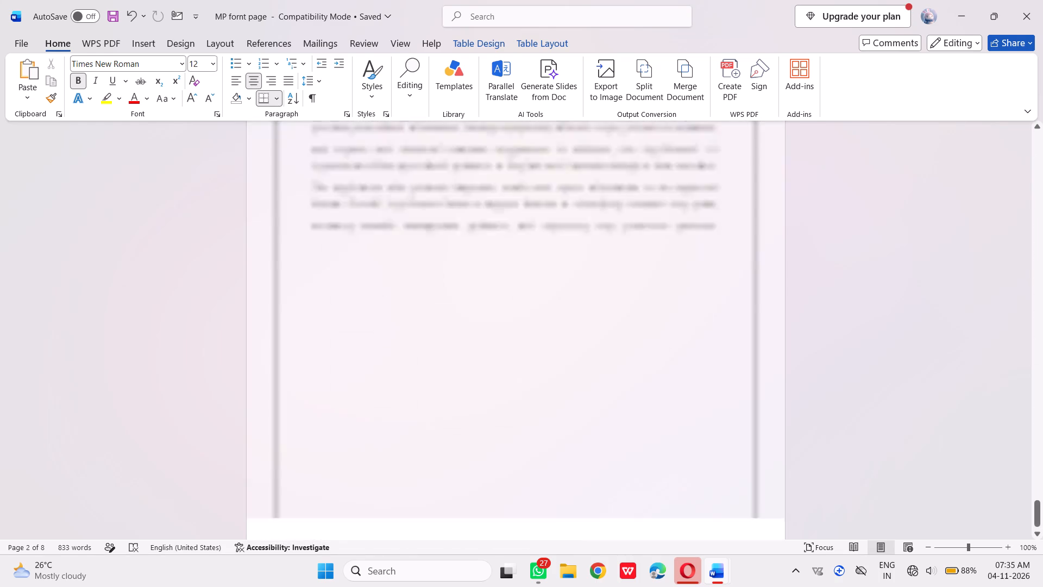
scroll(601, 453, "down", 1)
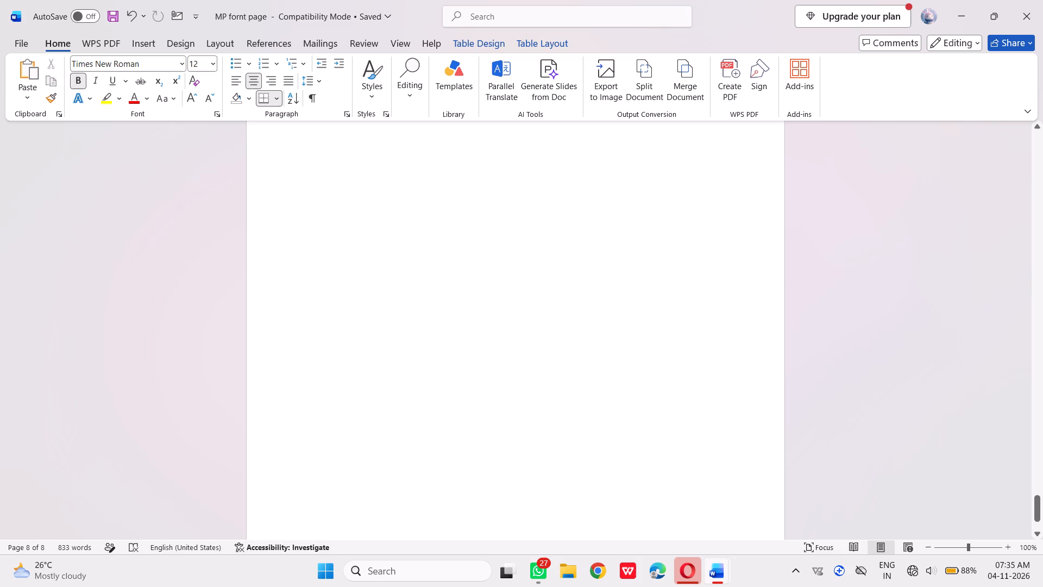
Save the front-matter document after the page review.
key("ctrl+s")
key("ctrl+s")
key("ctrl+s")
key("ctrl+s")
key("ctrl+s")
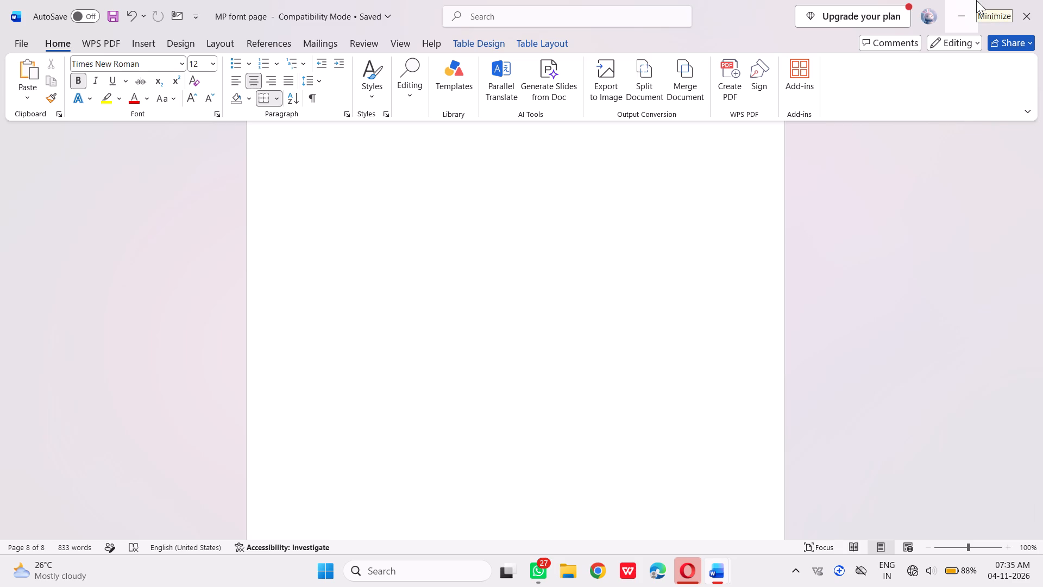
Review the pages from the end of the document back past the abstract and List of Abbreviations to the cover page.
scroll(555, 307, "down", 2)
scroll(555, 307, "up", 1)
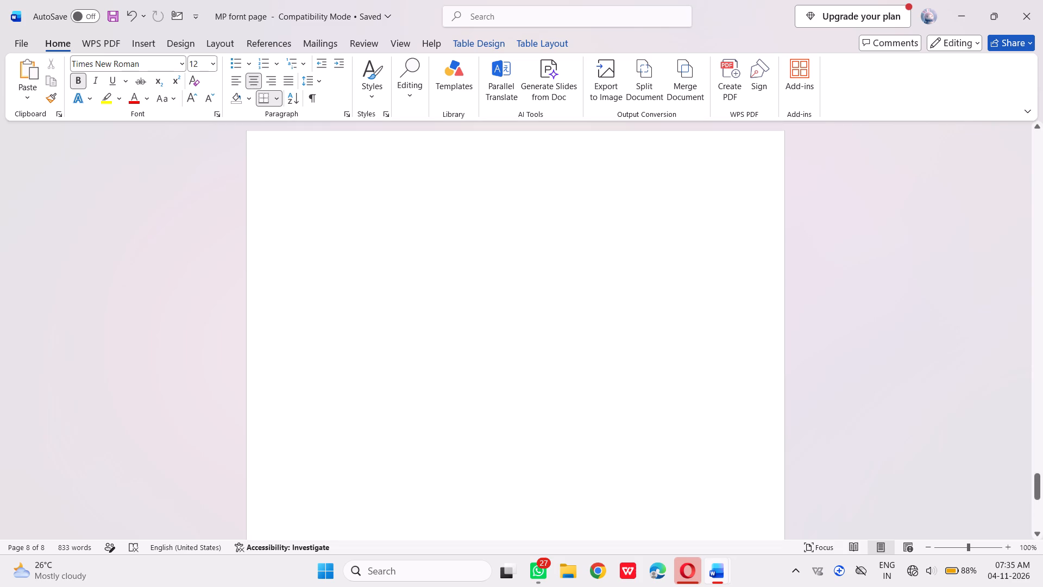
scroll(555, 307, "up", 2)
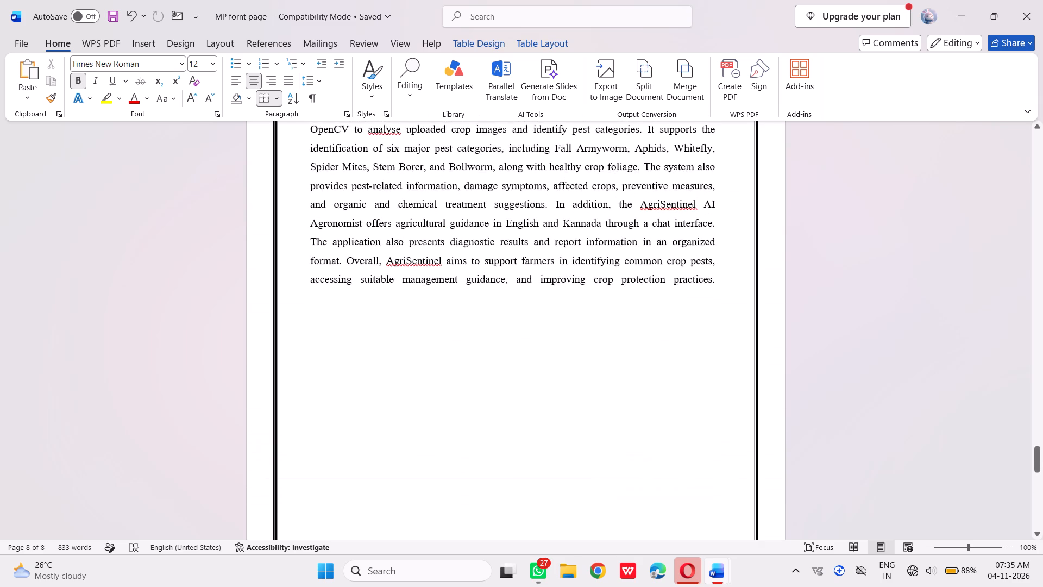
scroll(555, 307, "up", 2)
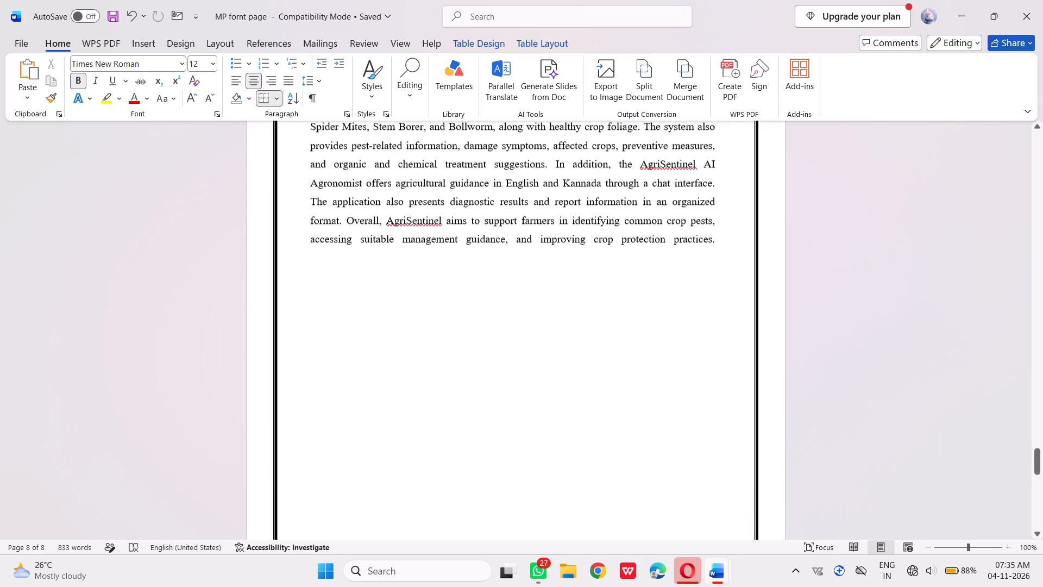
scroll(555, 307, "up", 1)
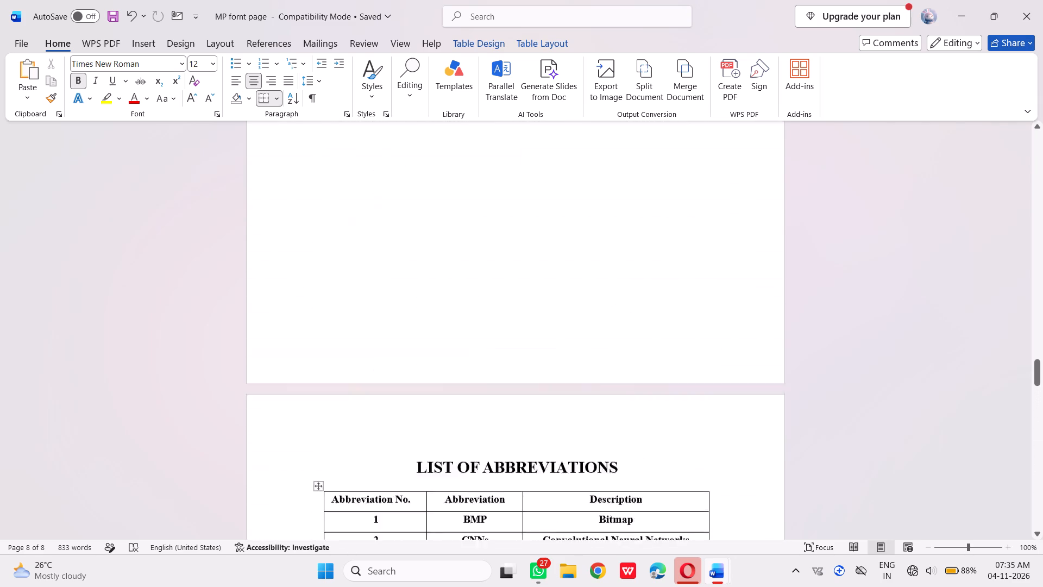
scroll(555, 307, "up", 1)
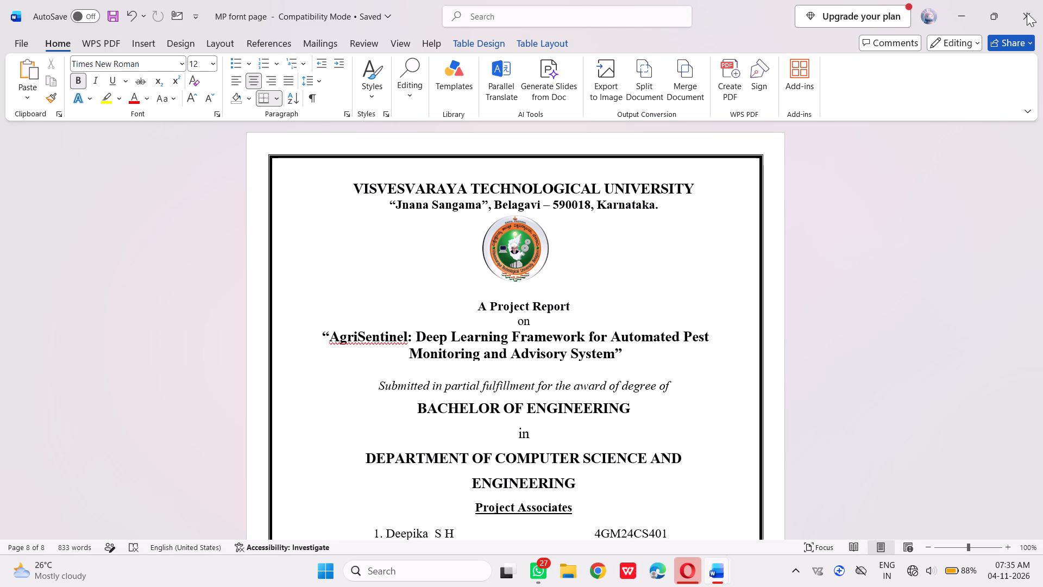
Minimise the front-matter document window.
left_click(965, 4)
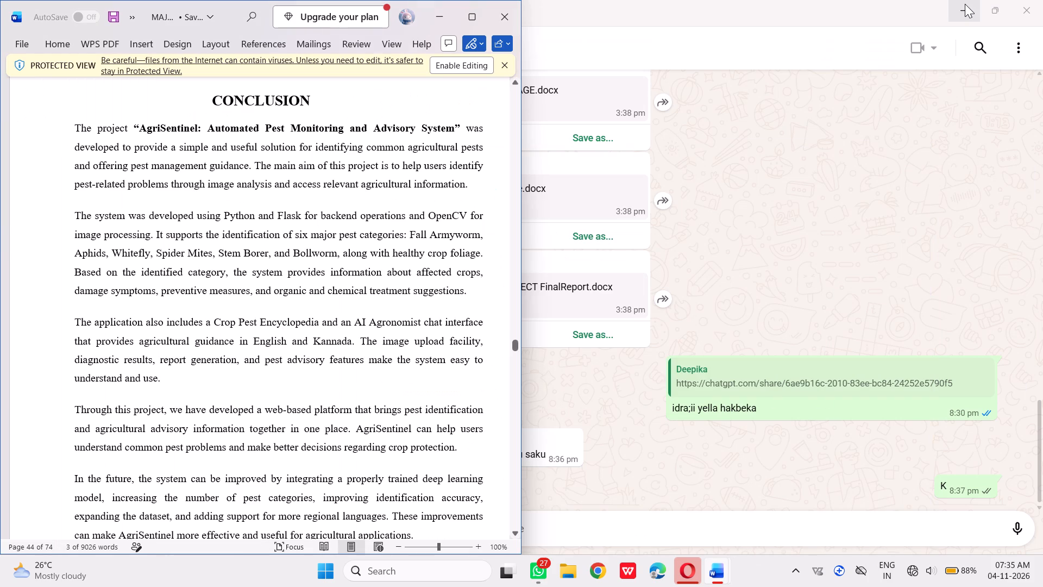
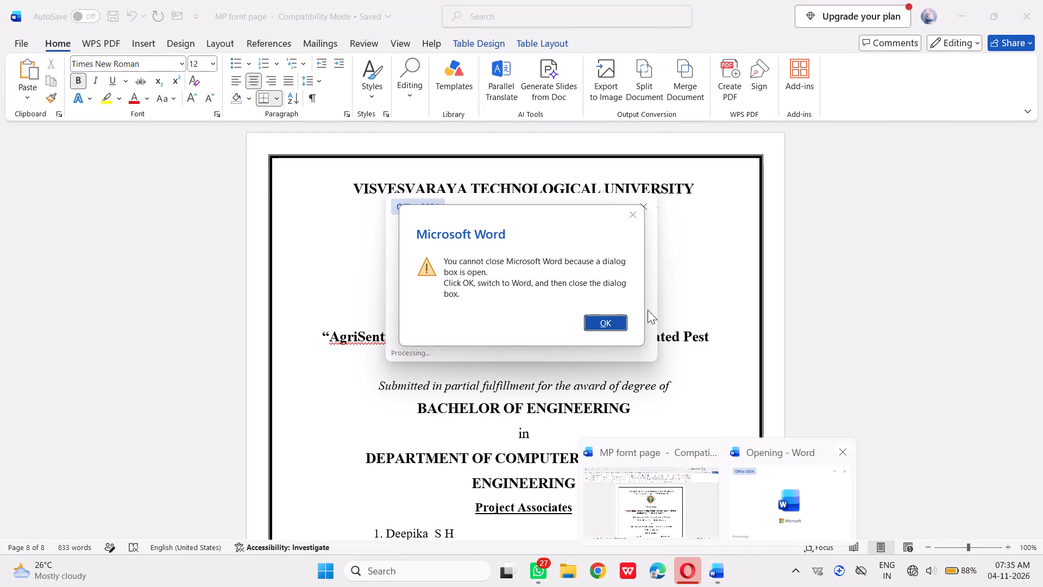
Look through the Protected View copy of MP fornt page, checking the acknowledgment, List of Figures and List of Abbreviations.
left_click(612, 321)
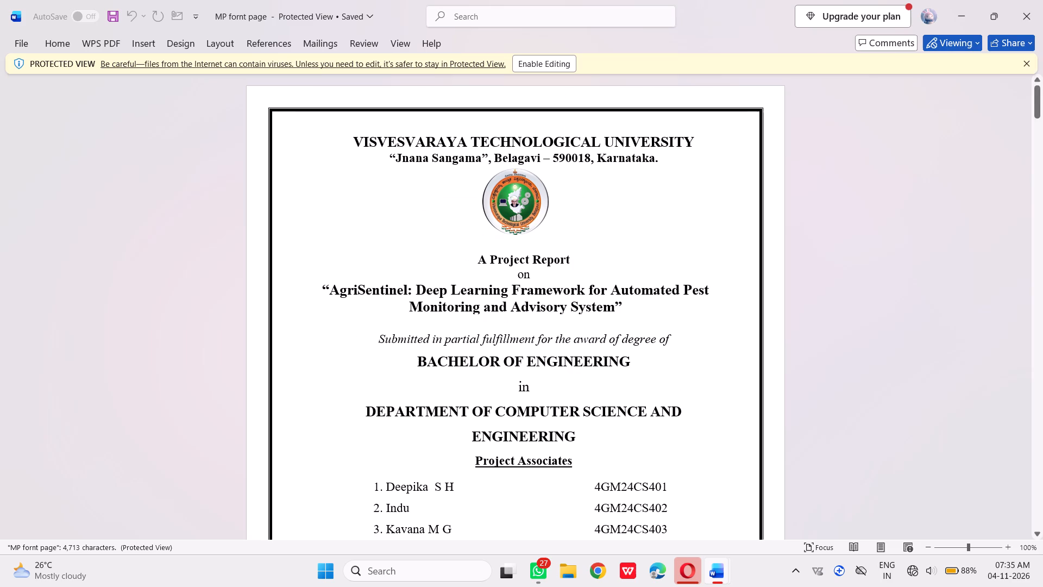
scroll(610, 310, "down", 1)
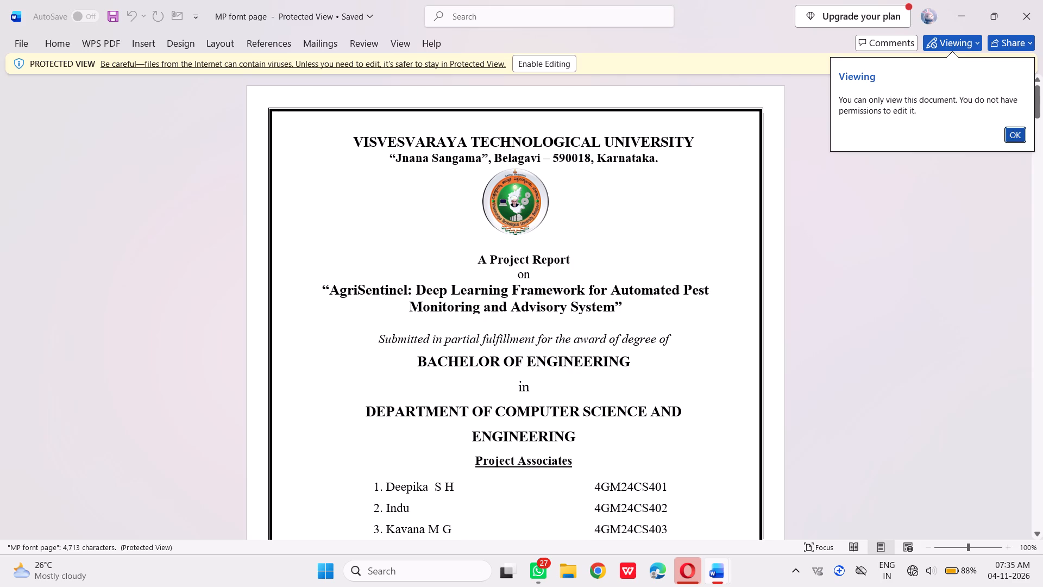
scroll(610, 310, "down", 1)
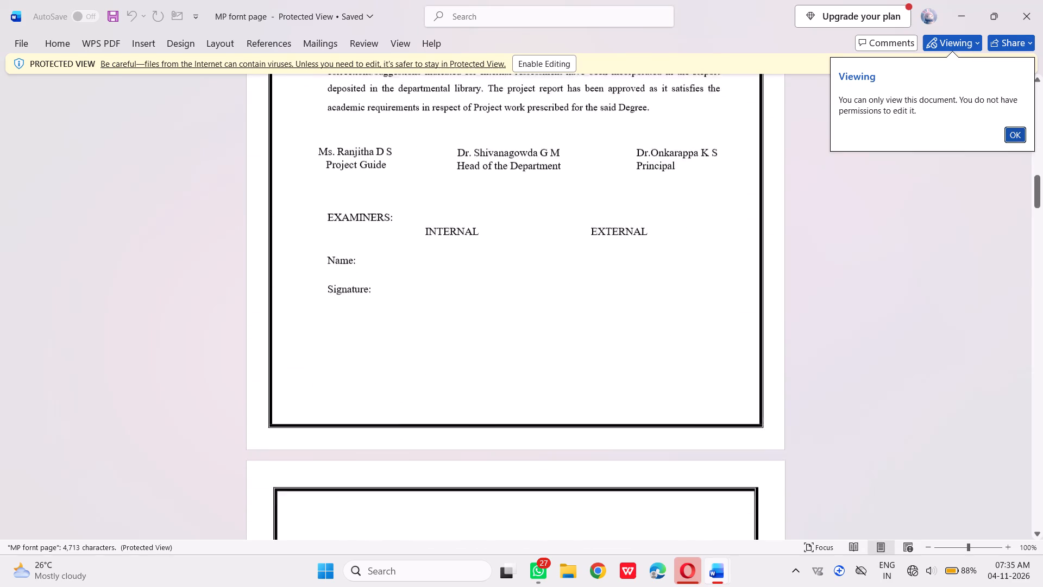
scroll(610, 310, "down", 1)
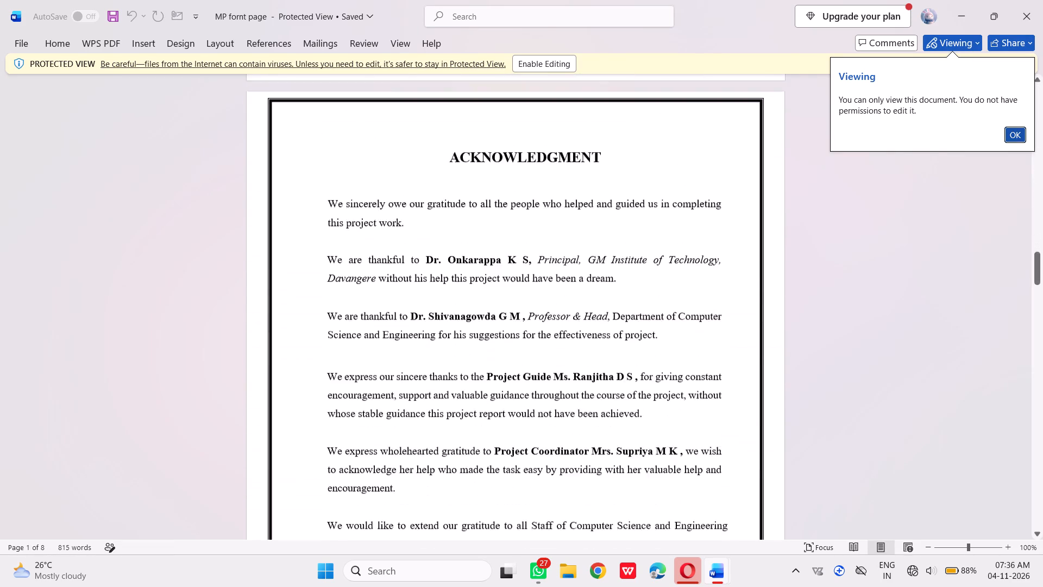
scroll(610, 310, "down", 1)
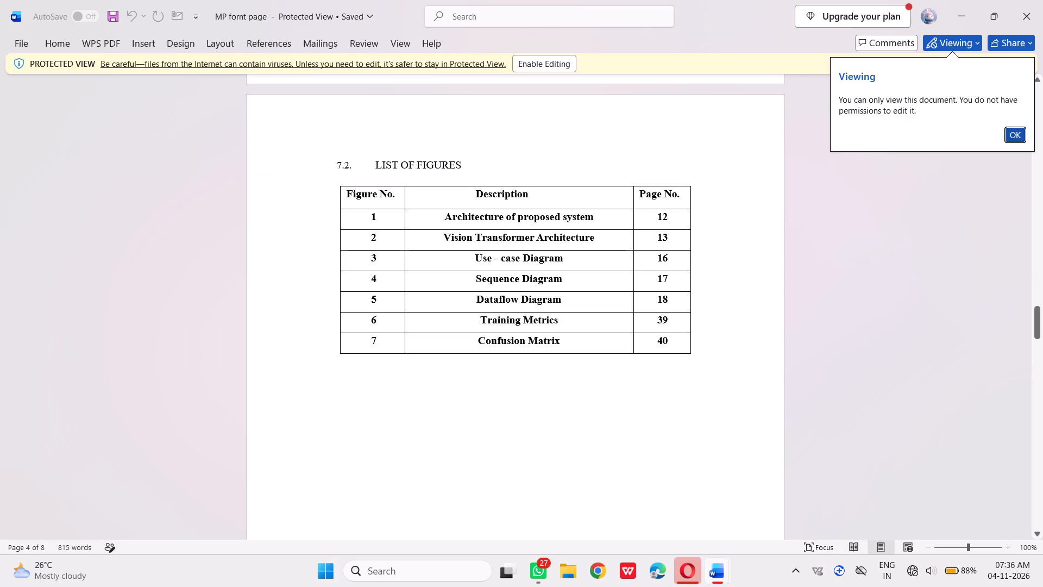
scroll(610, 310, "down", 2)
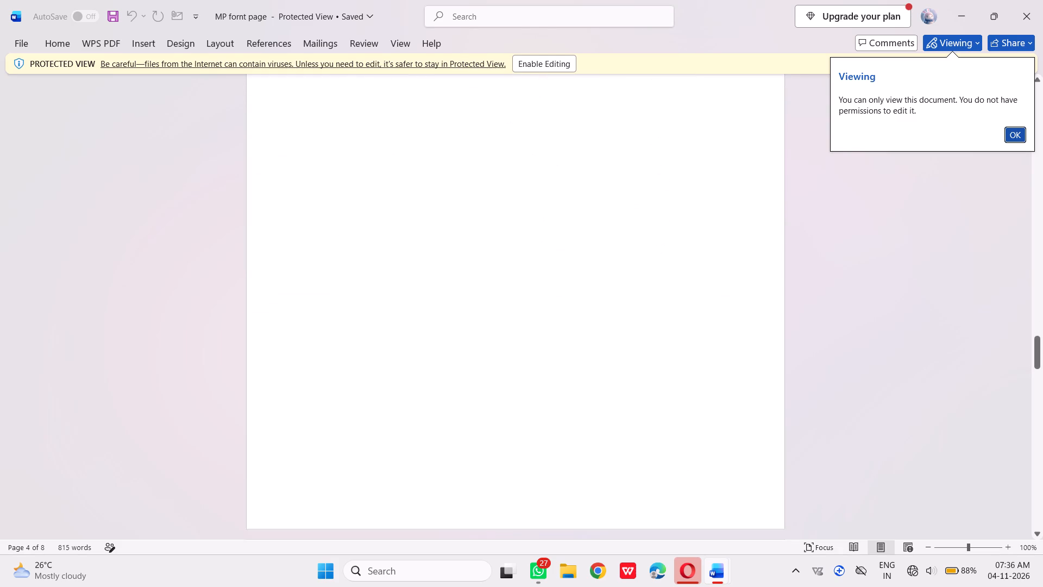
scroll(610, 310, "down", 2)
scroll(610, 310, "up", 1)
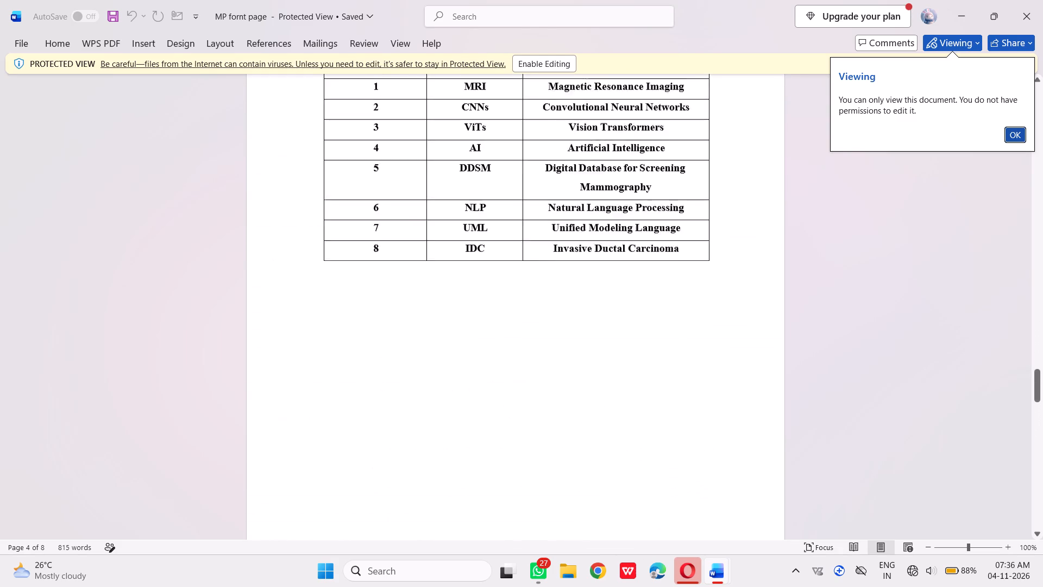
scroll(610, 310, "up", 1)
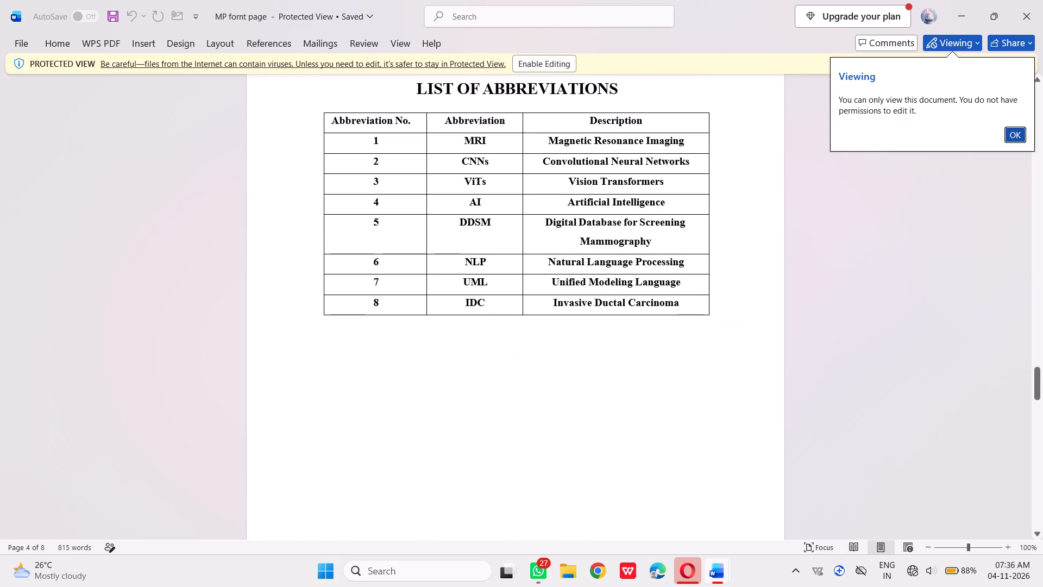
scroll(610, 310, "up", 2)
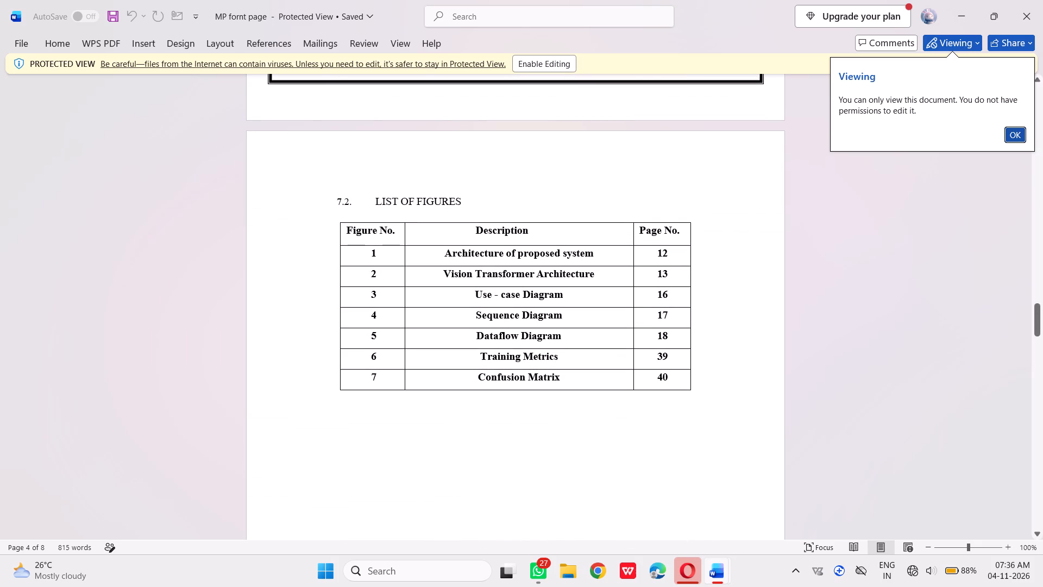
scroll(605, 302, "up", 1)
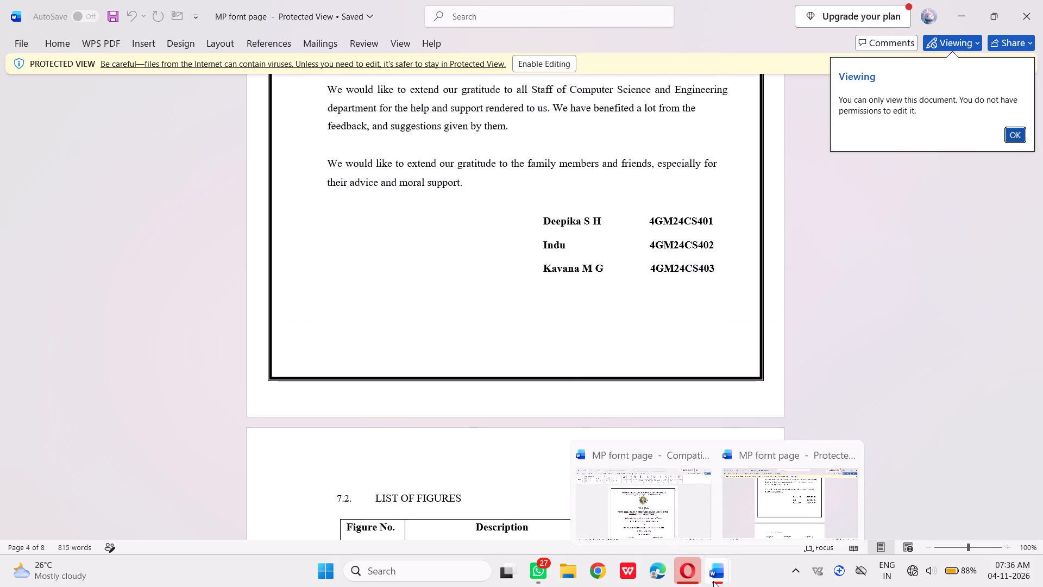
left_click(762, 533)
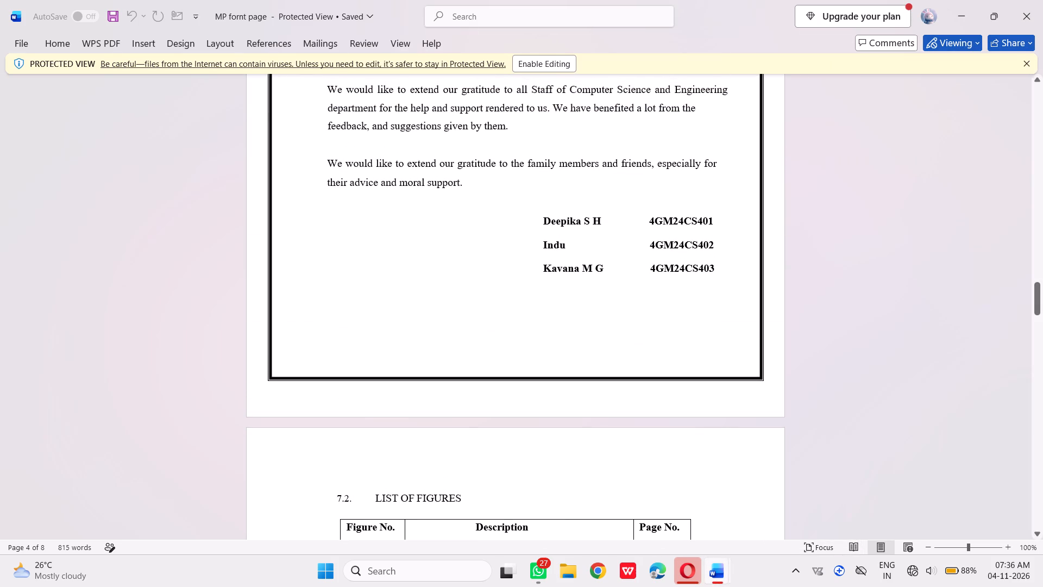
Switch to the editable MP fornt page document and examine its List of Figures and List of Abbreviations tables.
left_click(607, 516)
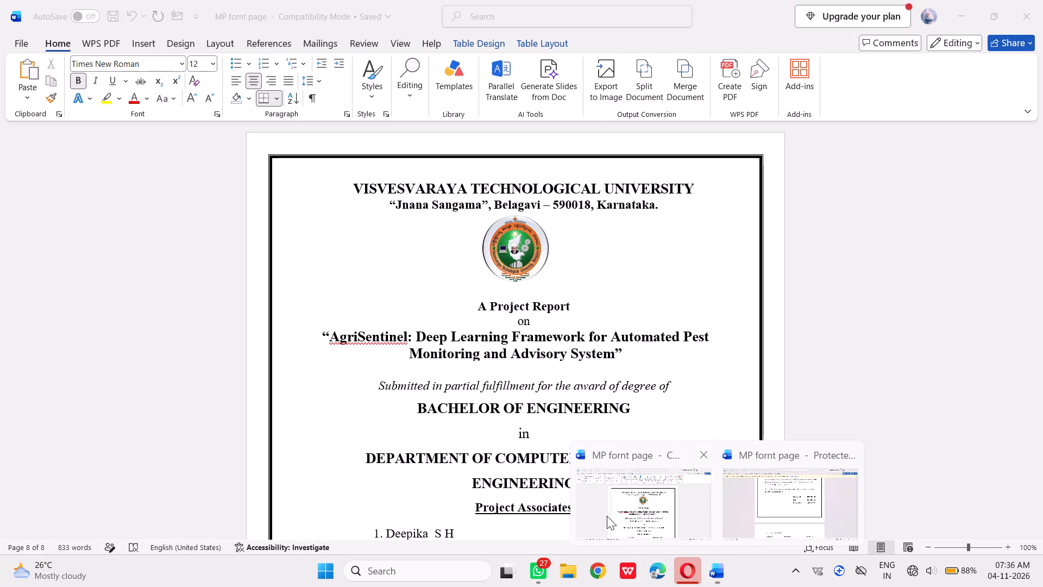
scroll(608, 435, "down", 1)
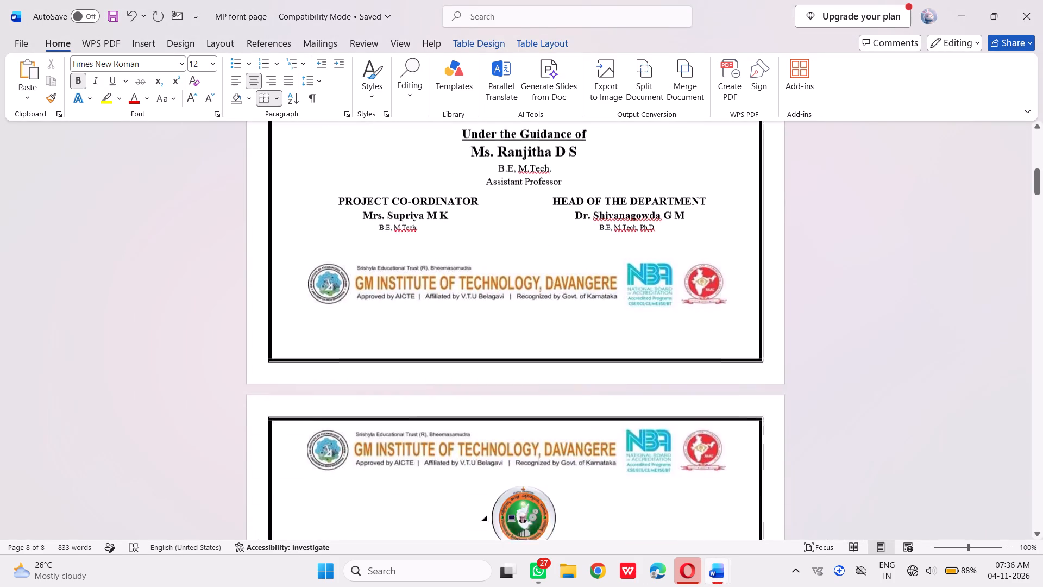
scroll(608, 435, "down", 1)
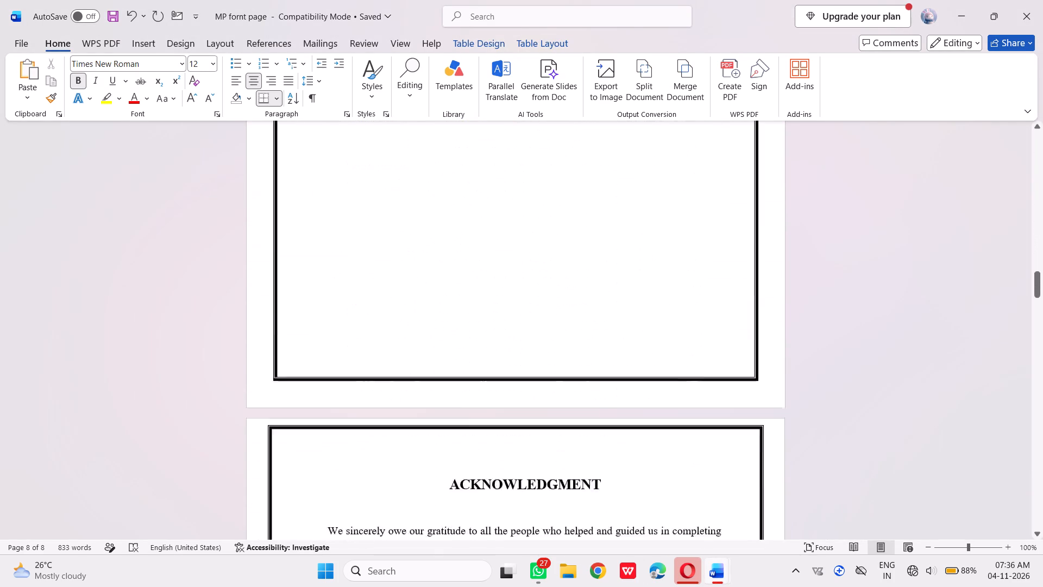
scroll(608, 435, "down", 1)
scroll(608, 435, "up", 1)
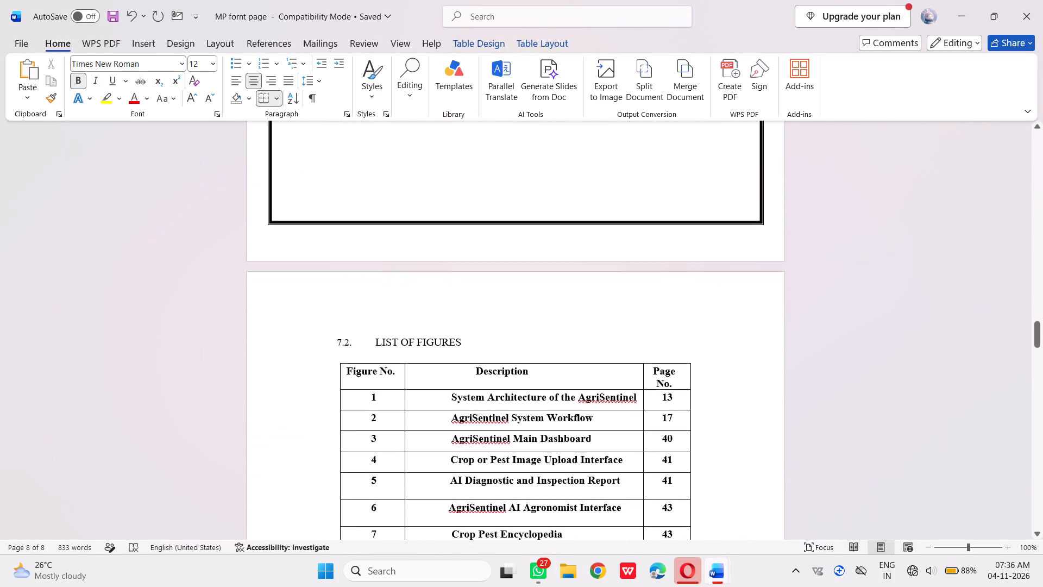
scroll(608, 435, "up", 1)
scroll(608, 435, "down", 1)
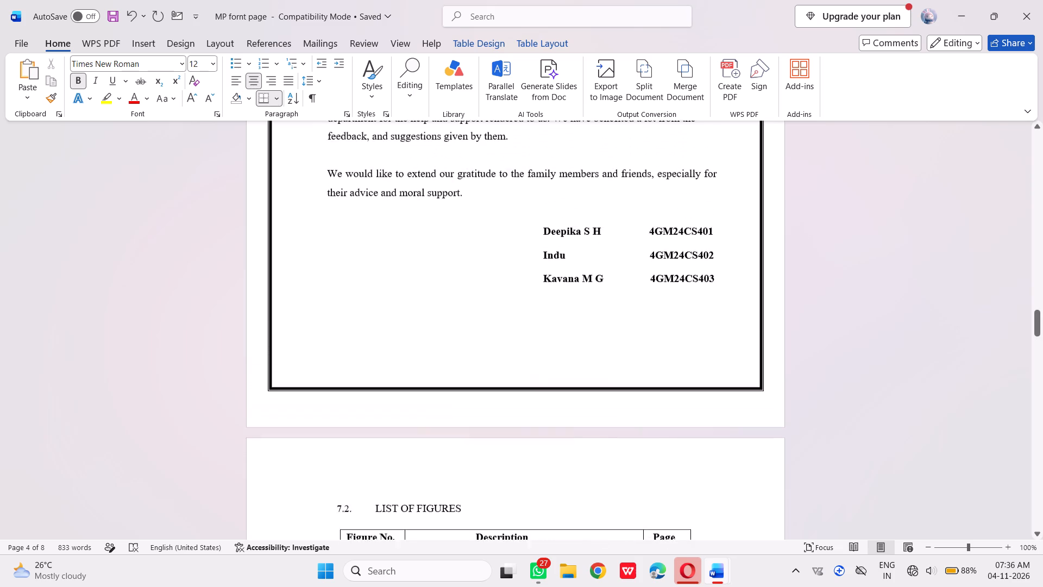
scroll(608, 435, "down", 1)
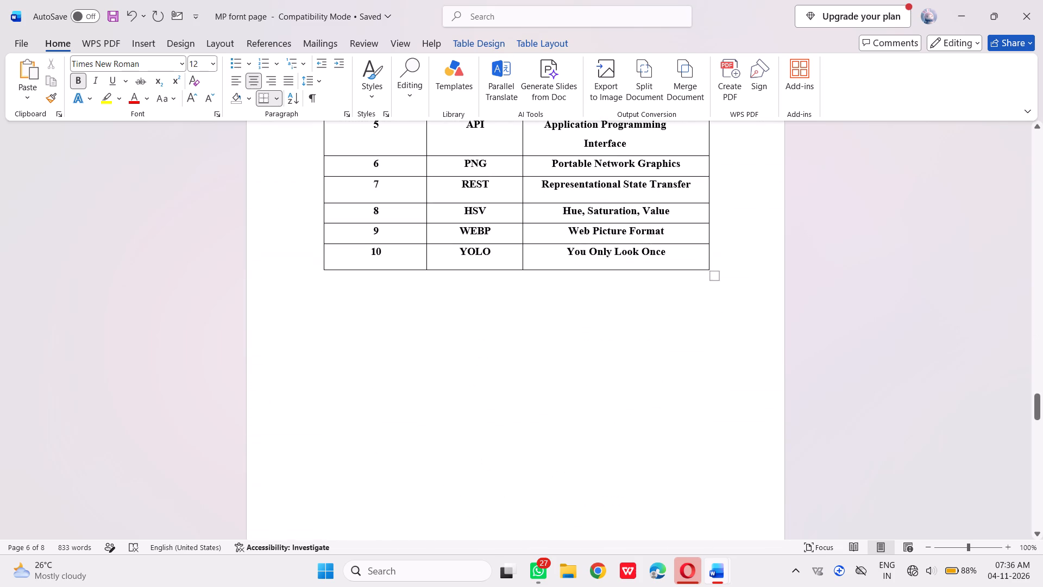
scroll(608, 435, "up", 1)
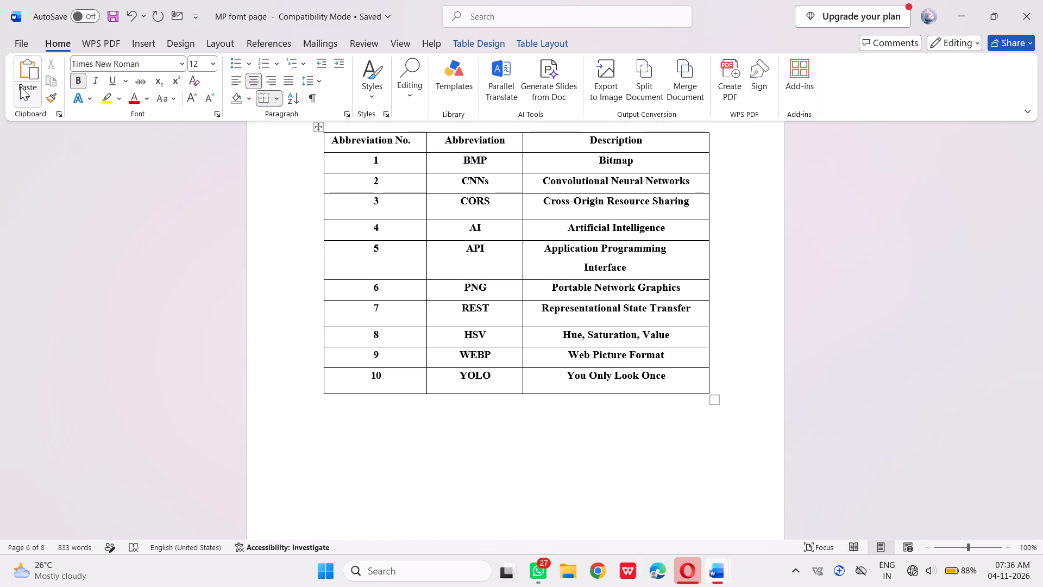
Start saving the editable front-matter document as a new file on This PC.
left_click(19, 46)
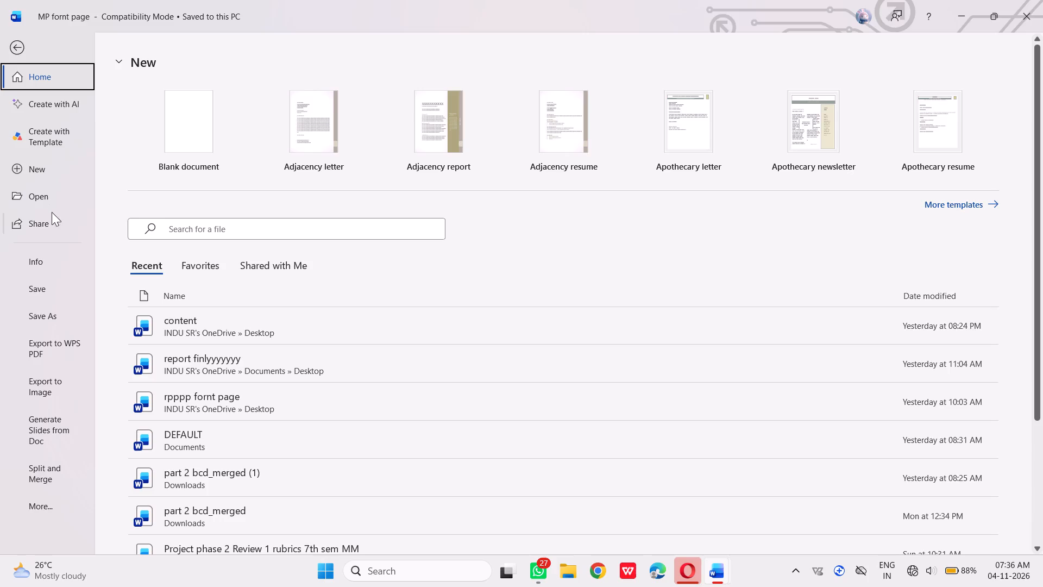
left_click(35, 316)
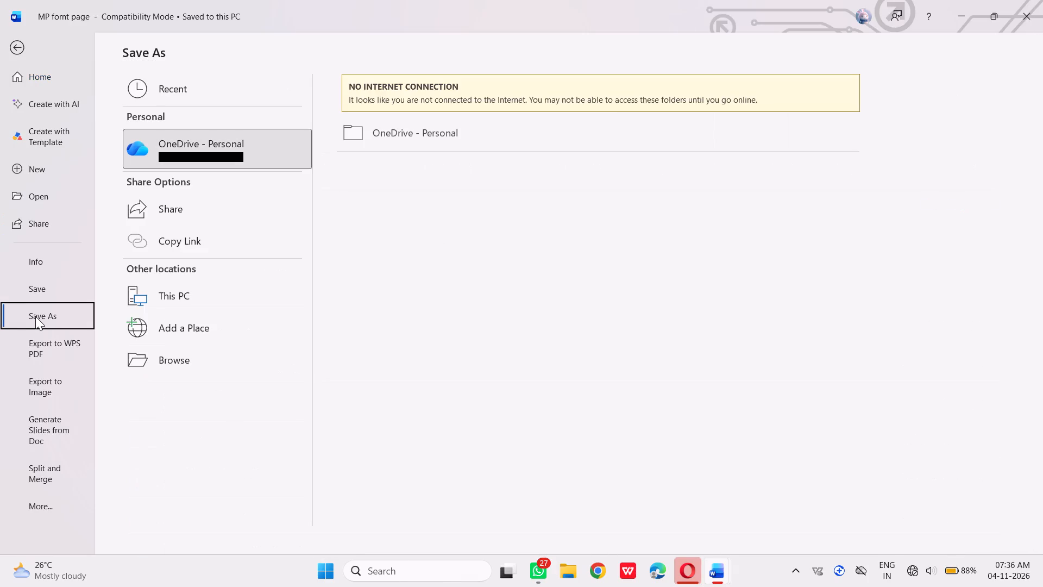
left_click(200, 294)
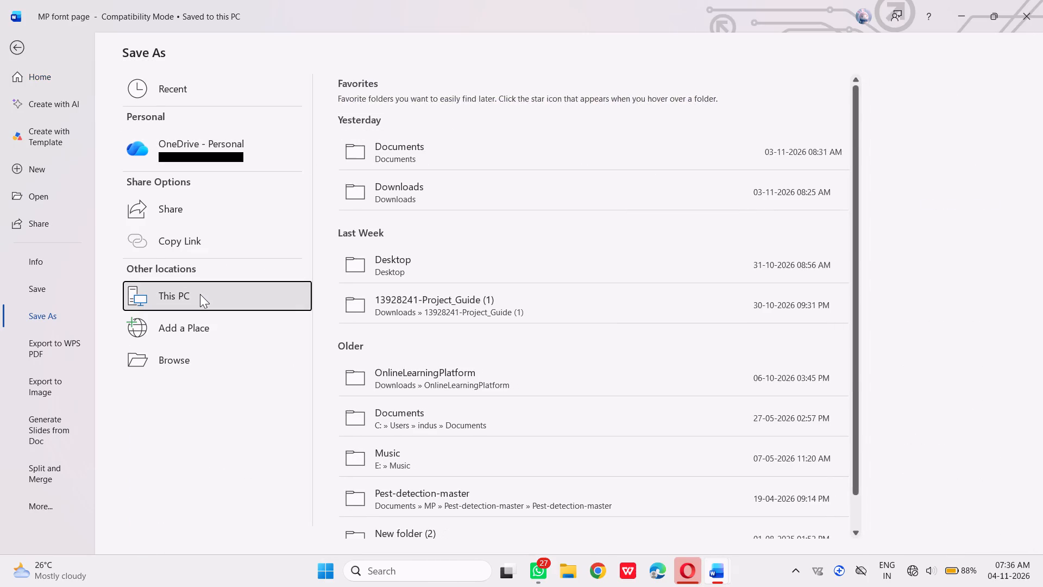
Save the front-matter document to the Desktop folder as a Word Document named MPP fornt page.
left_click(368, 263)
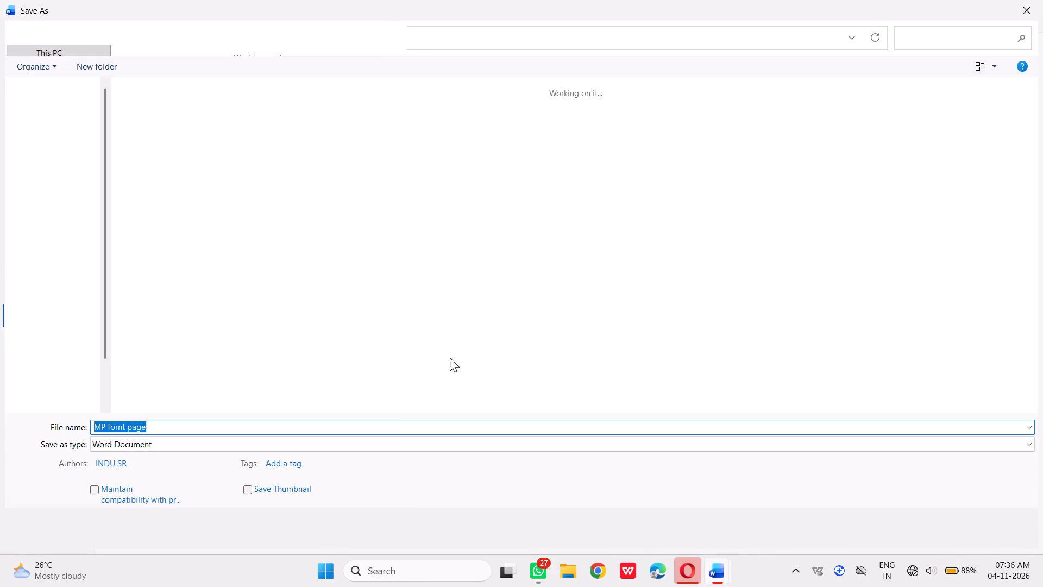
left_click(216, 417)
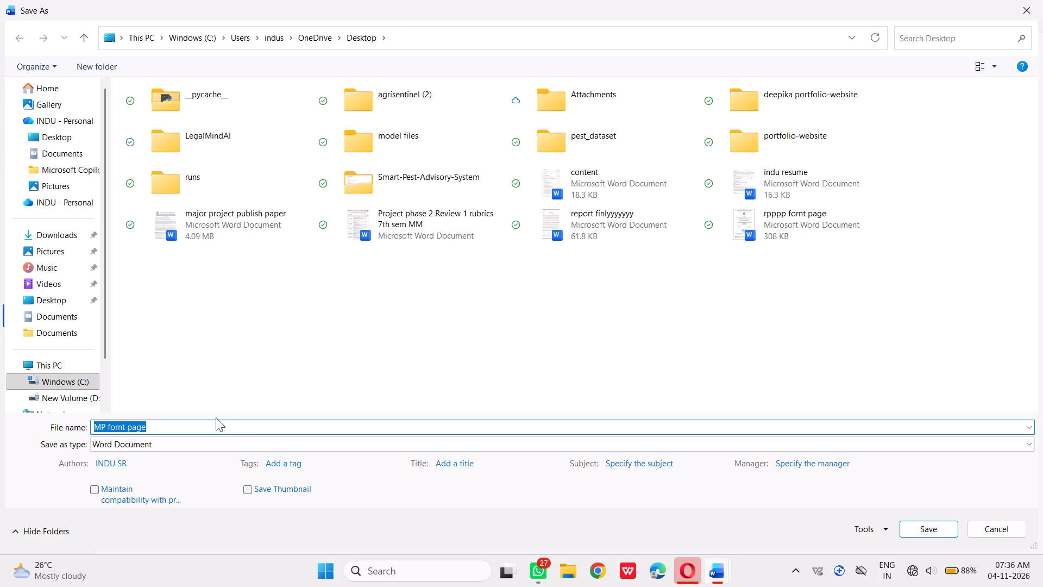
left_click(216, 417)
left_click(168, 424)
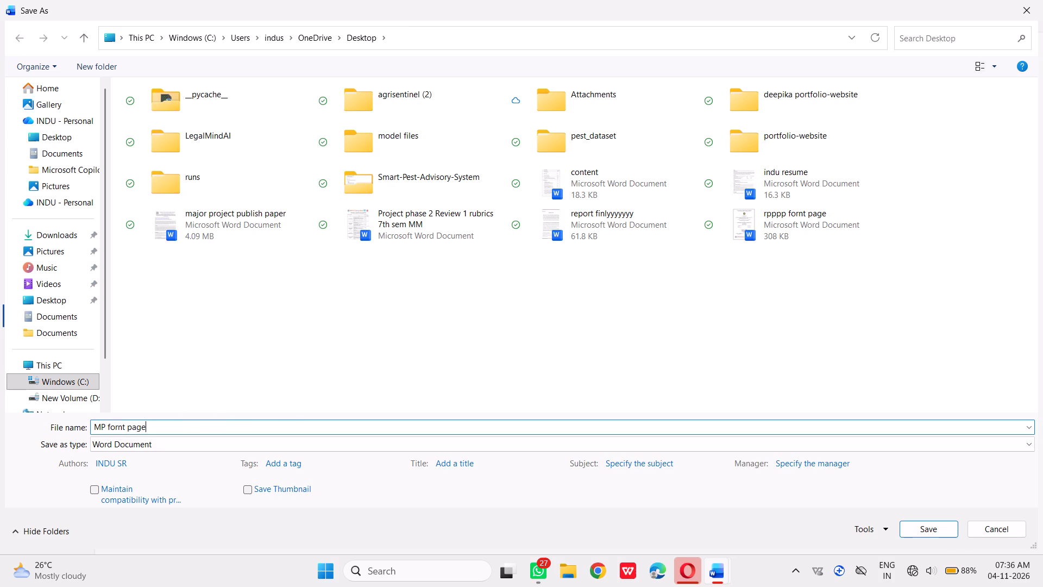
left_click(105, 426)
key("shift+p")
left_click(926, 529)
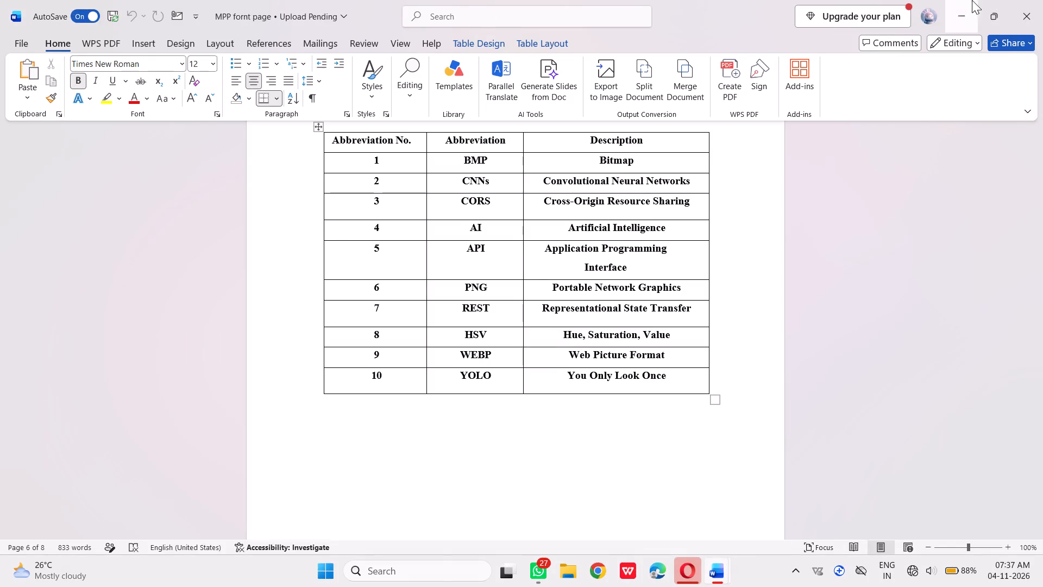
Close the MPP fornt page document window.
left_click(1018, 15)
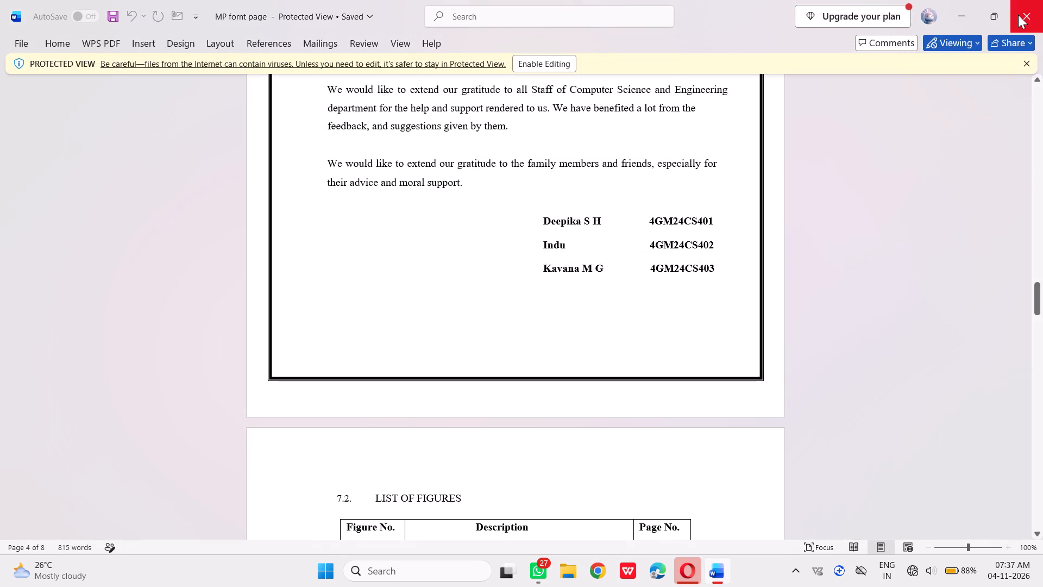